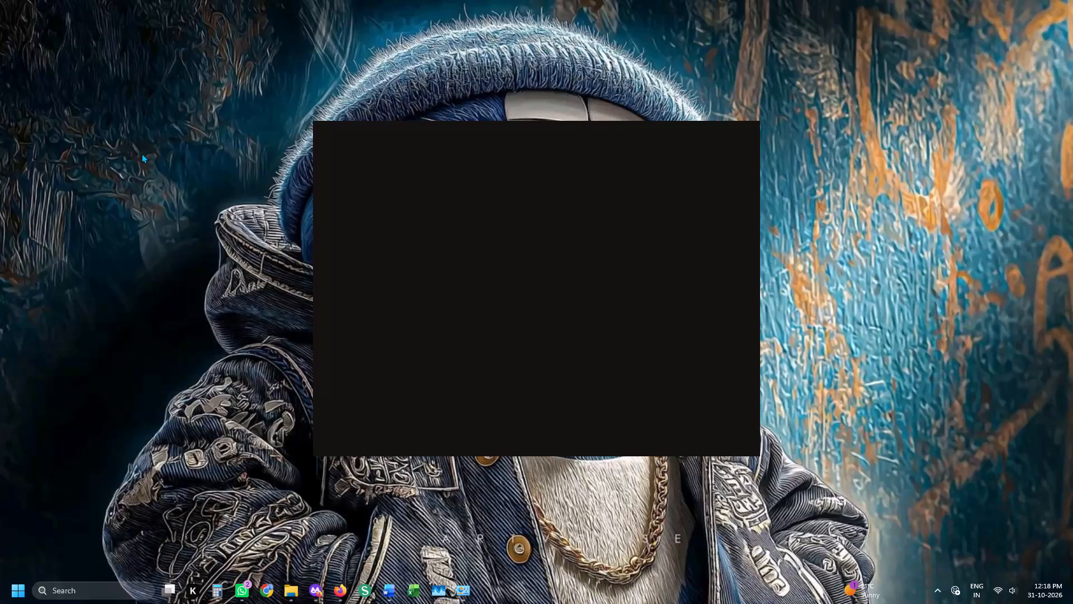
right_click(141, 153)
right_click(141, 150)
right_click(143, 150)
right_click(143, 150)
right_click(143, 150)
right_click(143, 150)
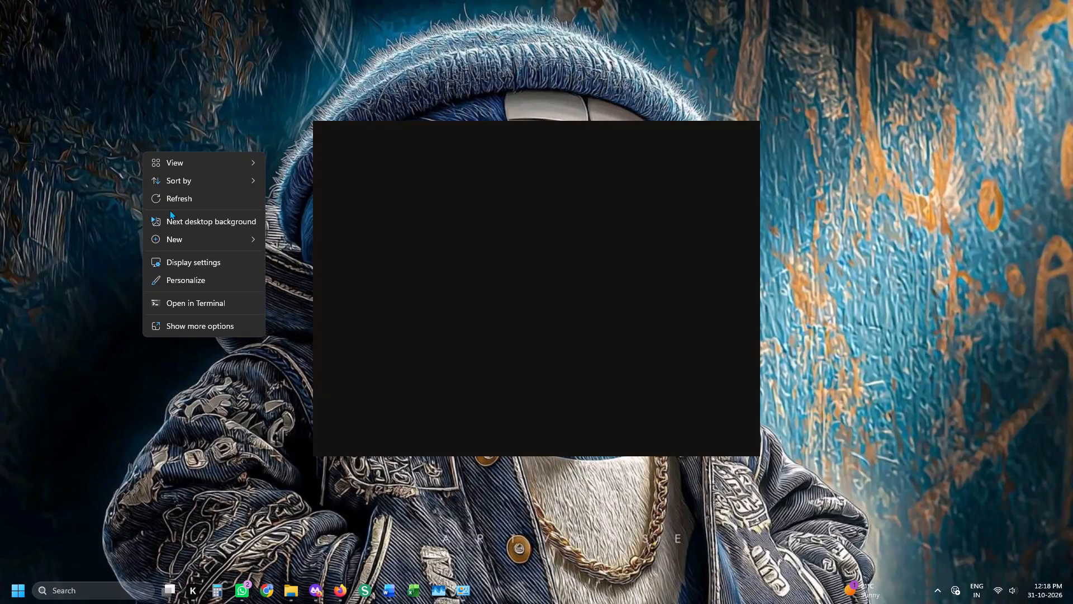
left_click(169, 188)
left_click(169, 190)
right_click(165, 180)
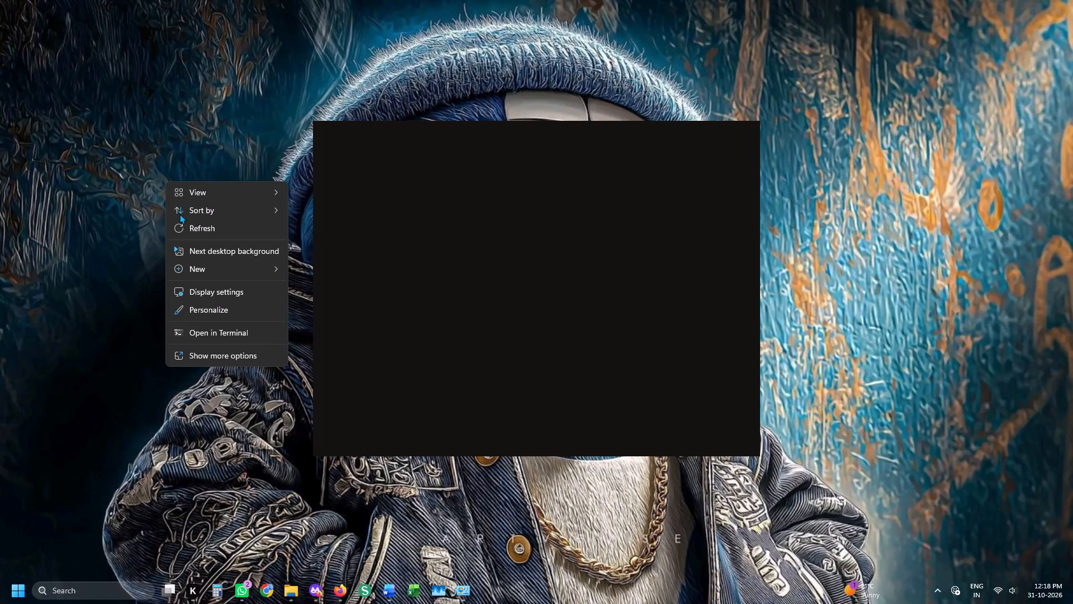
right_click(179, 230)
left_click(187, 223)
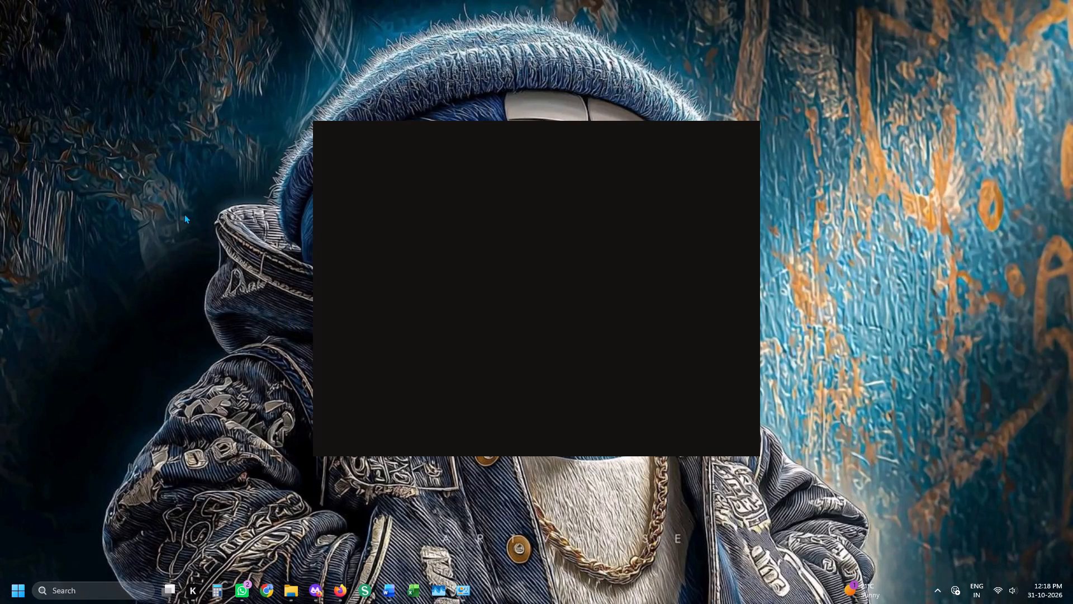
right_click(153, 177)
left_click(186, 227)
Switch to Firefox and copy the GeM bid ID in row 801 (Rajkot) of the Daily Tender Sheet 2026.
left_click(341, 591)
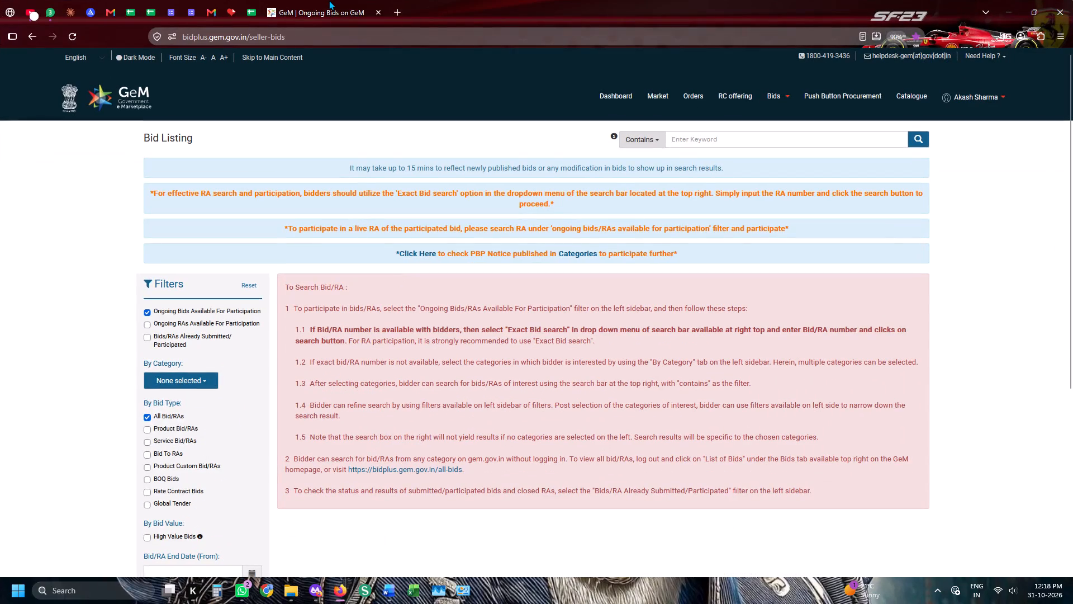
left_click(329, 0)
left_click(246, 20)
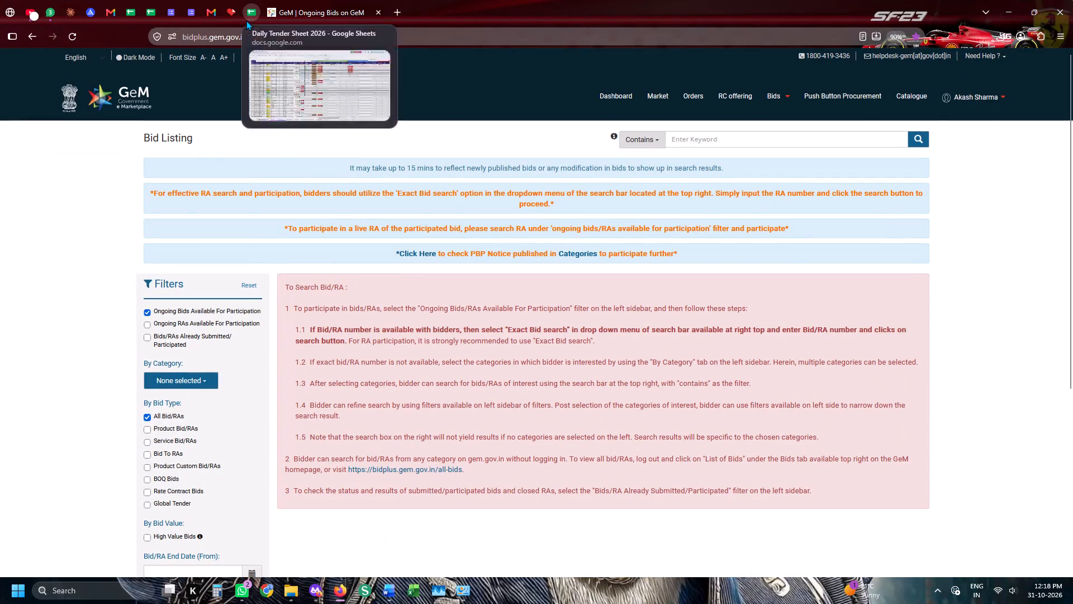
left_click(658, 425)
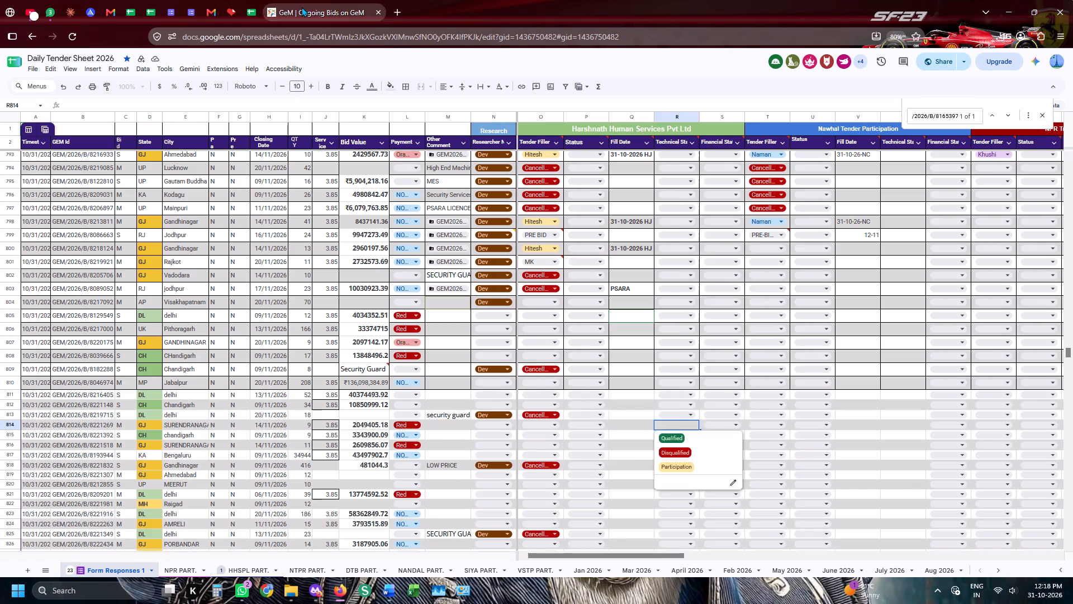
left_click(301, 7)
left_click(482, 274)
left_click(246, 0)
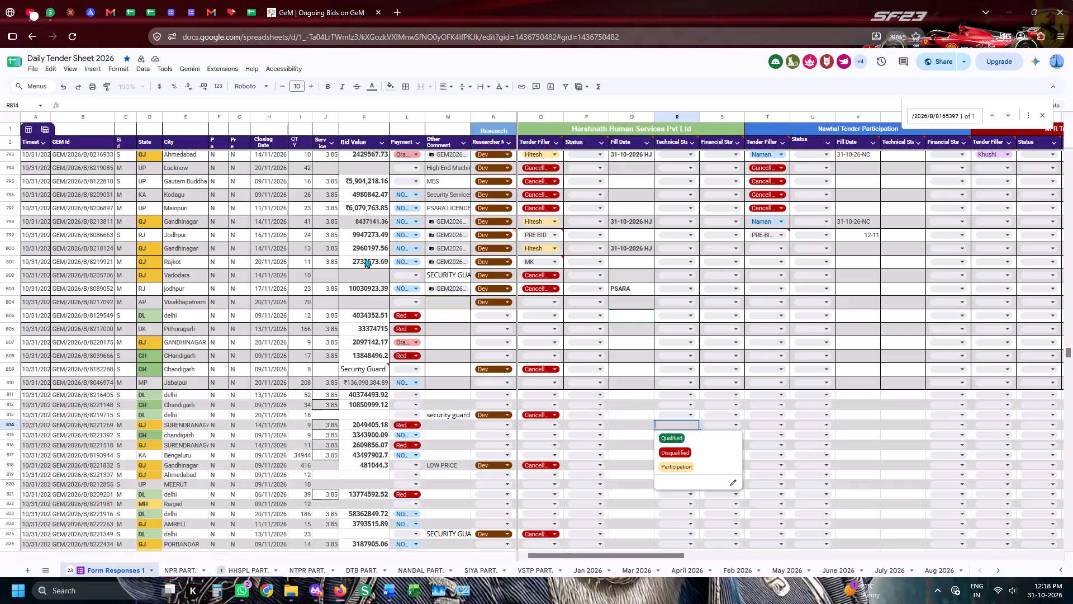
left_click(625, 319)
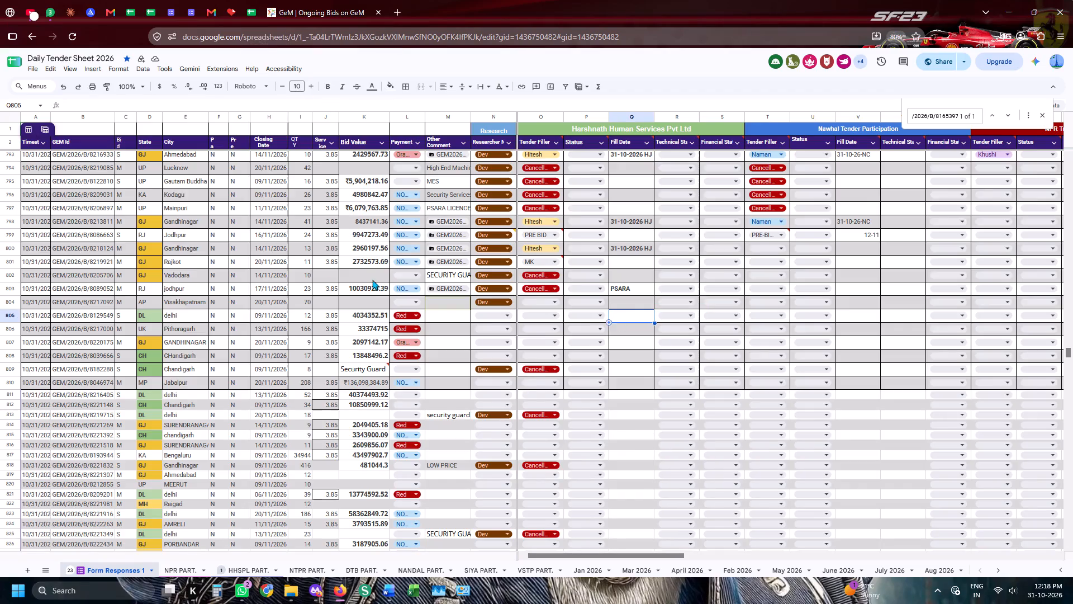
left_click(80, 258)
left_click(0, 258)
left_click(111, 259)
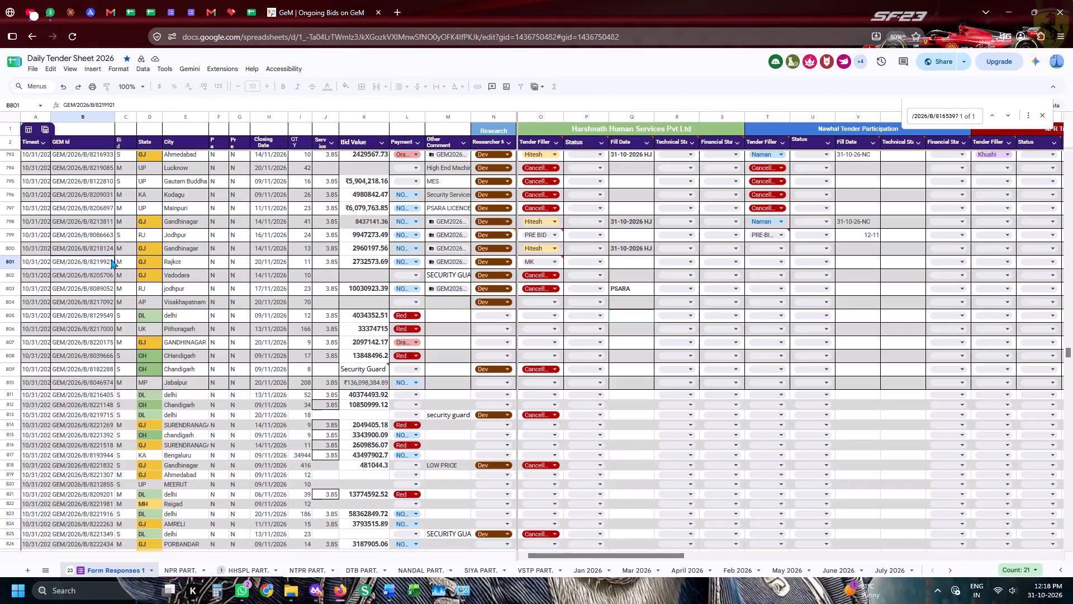
right_click(111, 259)
left_click(127, 287)
Search the GeM bid listing for GEM/2026/B/8219921 using Exact Bid Search.
left_click(197, 1)
left_click(289, 0)
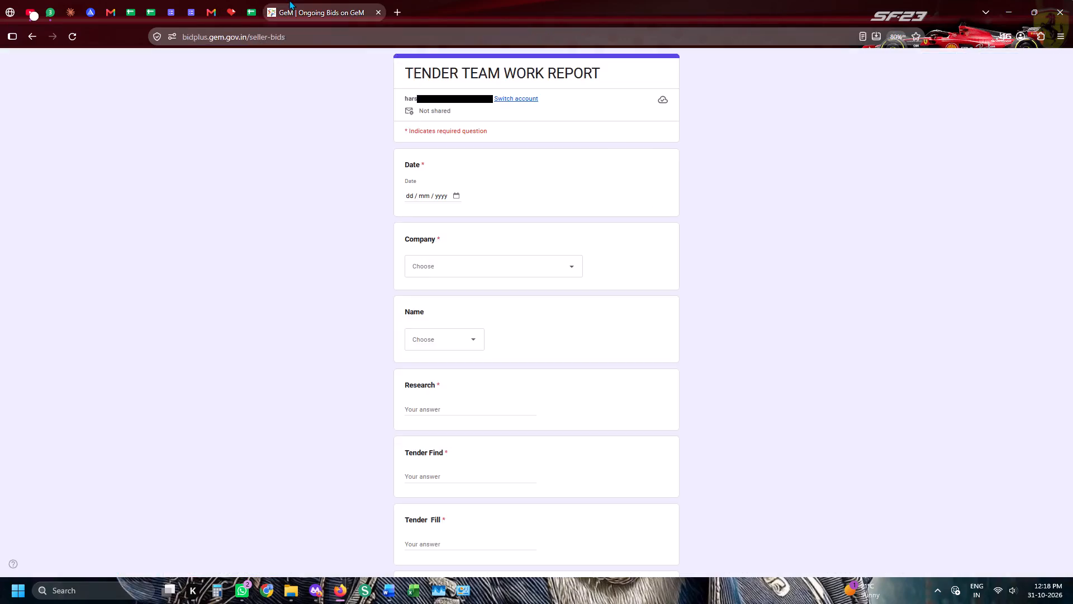
left_click(846, 150)
left_click(846, 150)
left_click(843, 148)
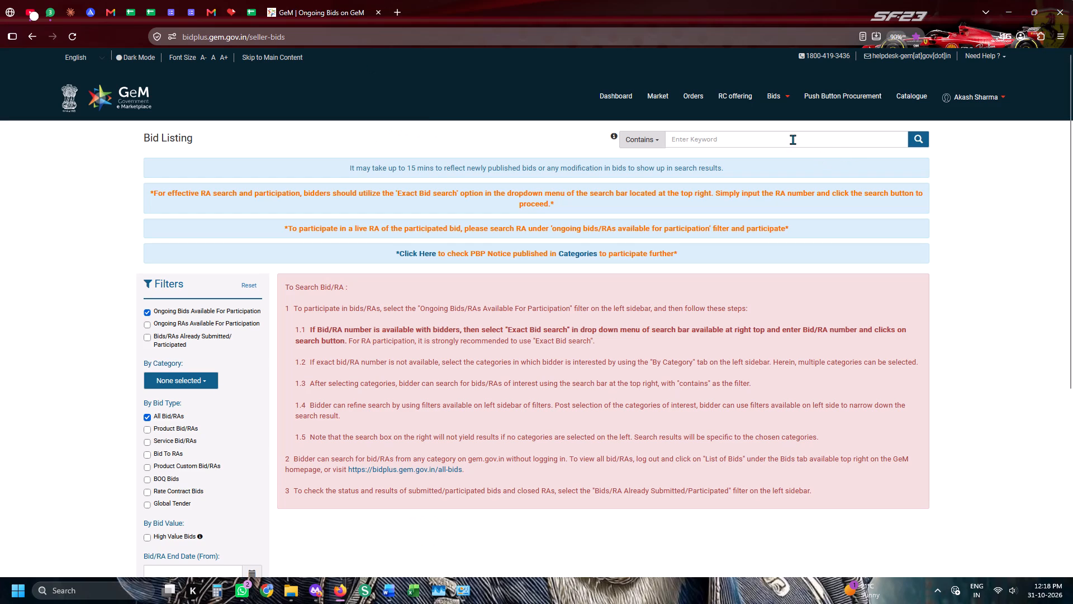
left_click(792, 139)
key("ctrl+v")
left_click(630, 145)
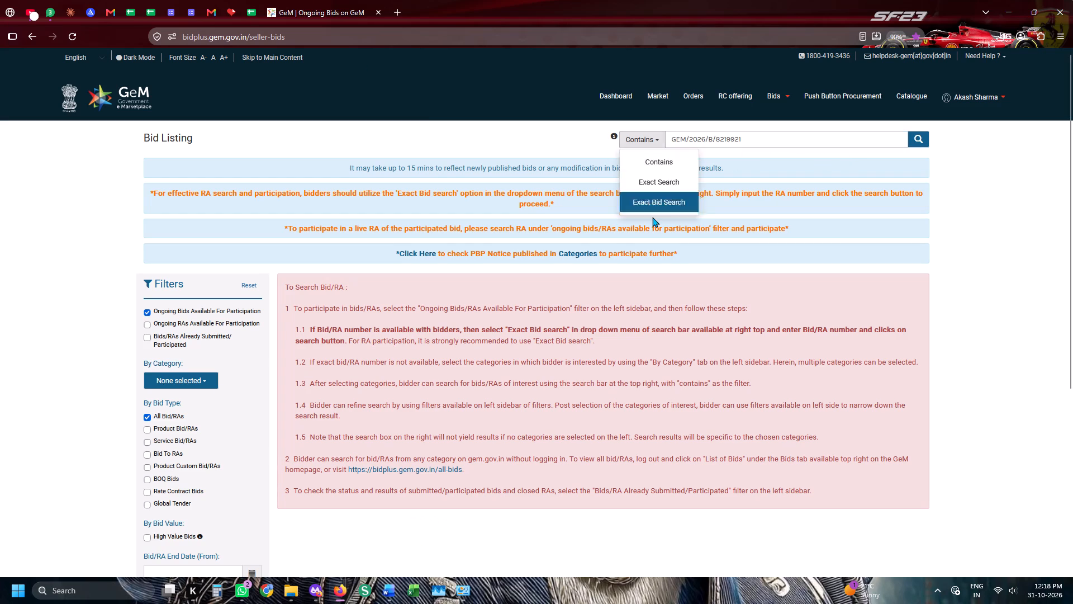
left_click(652, 217)
left_click(651, 134)
left_click(651, 201)
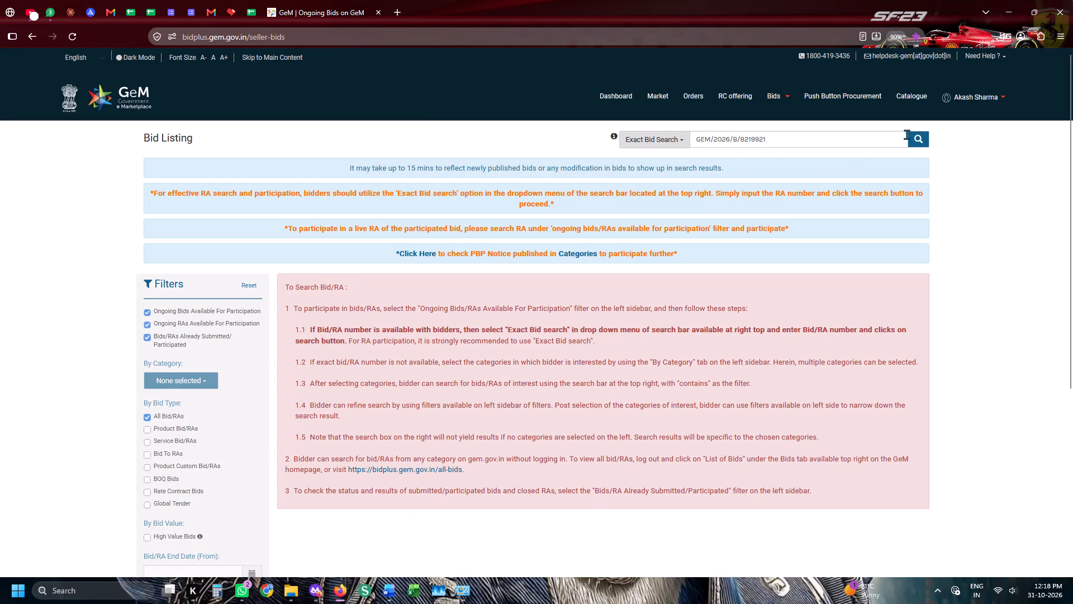
left_click(913, 136)
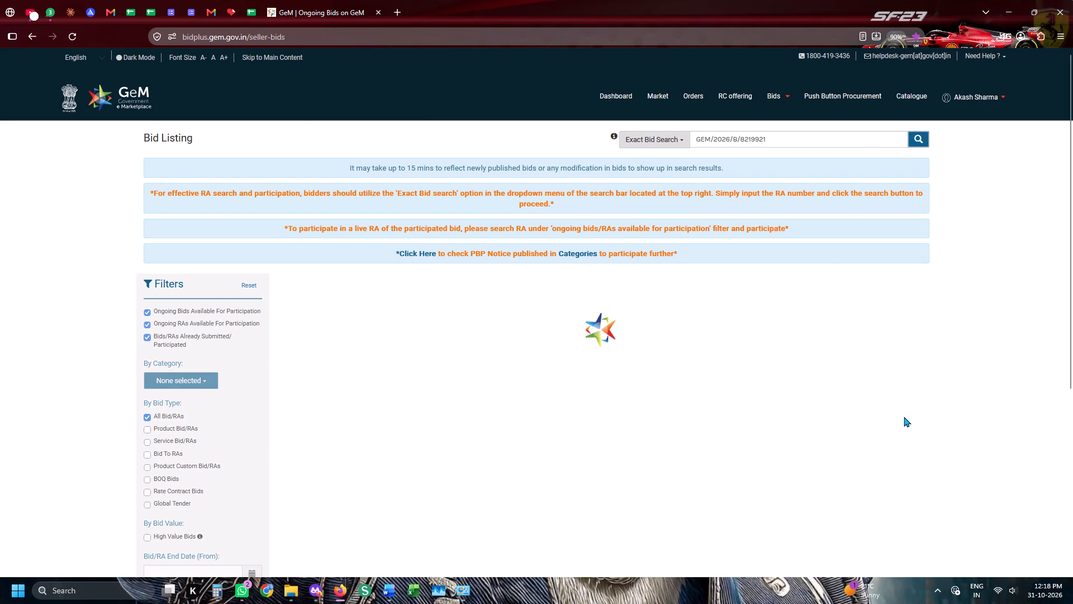
Switch to the iLovePDF page and try to open the Merge PDF tool.
left_click(237, 0)
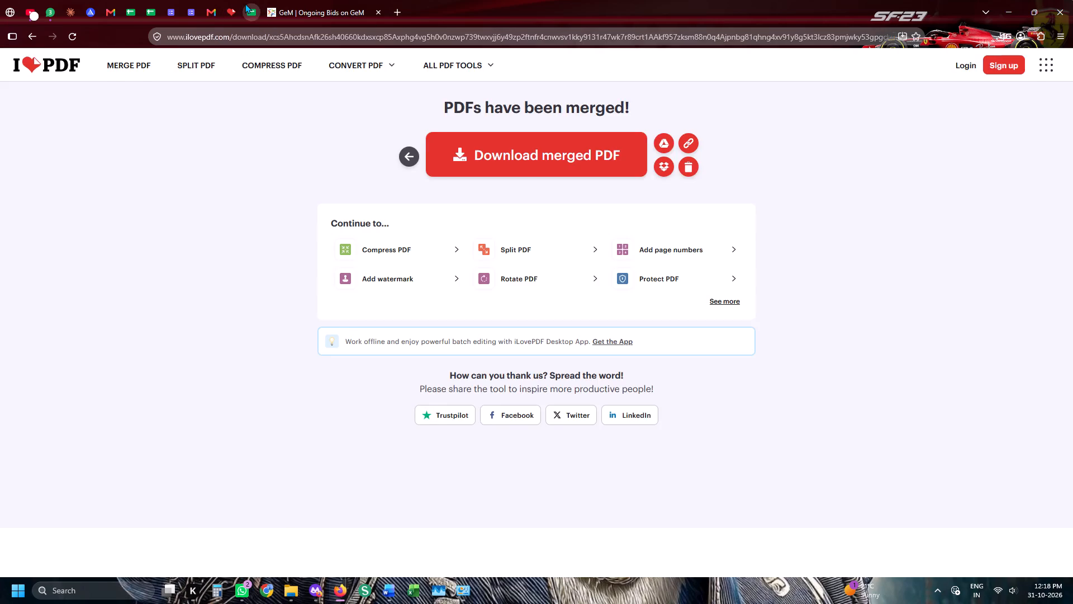
left_click(245, 3)
left_click(235, 18)
left_click(131, 68)
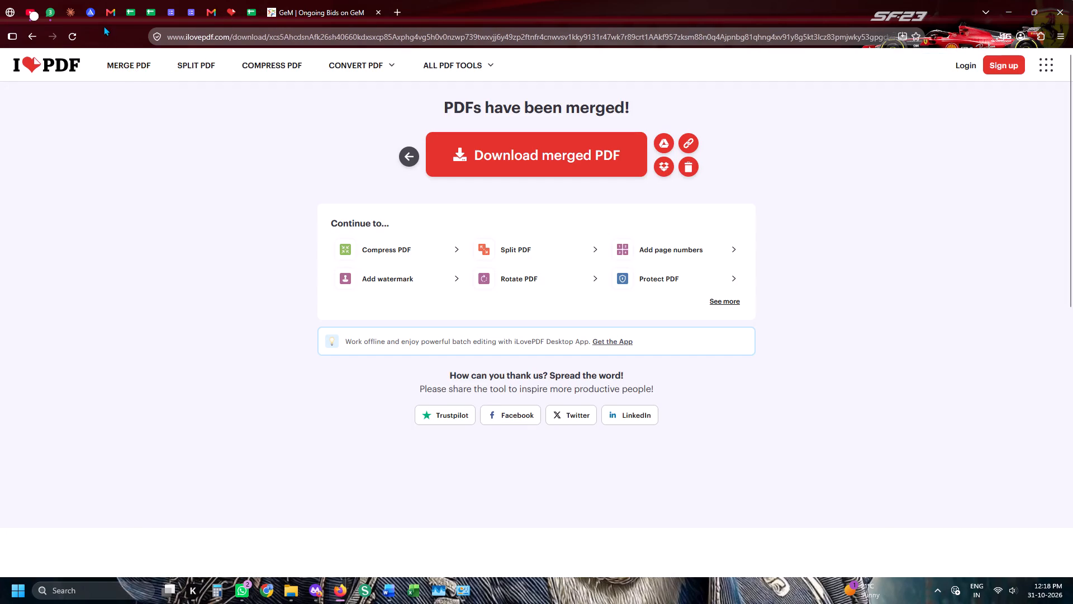
Open the options for the pinned browser page with the blue A icon.
right_click(90, 4)
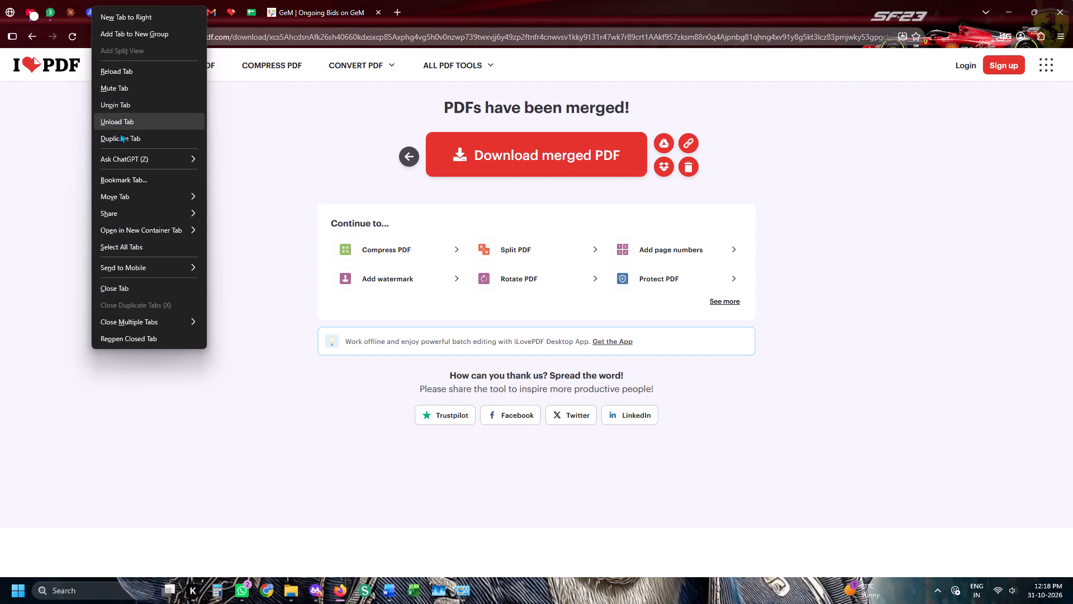
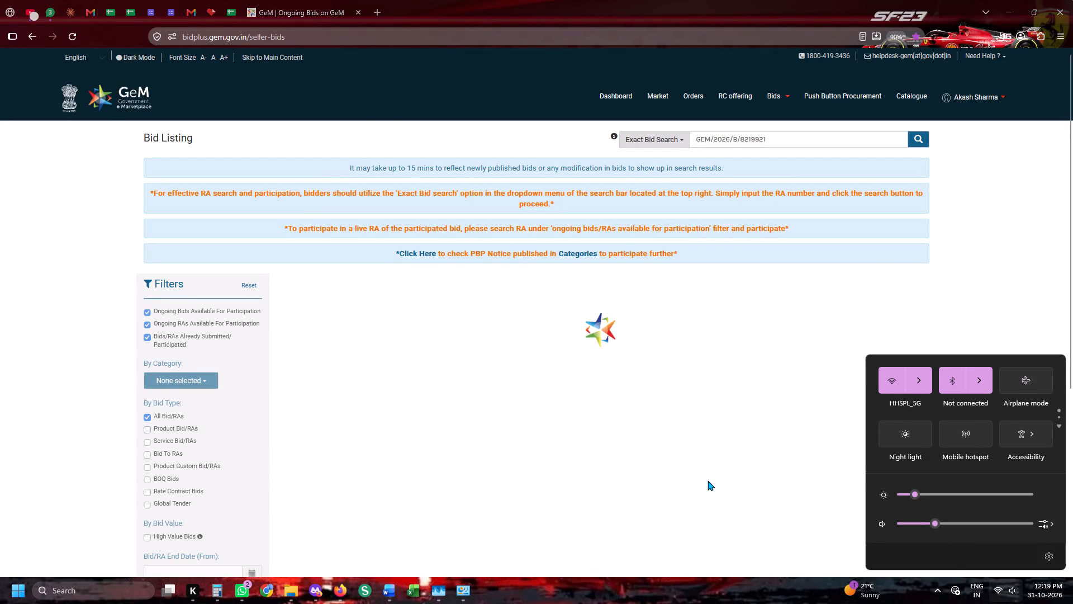
Check the Wi-Fi connection and browse the list of available networks, then return to the GeM bid listing.
left_click(916, 375)
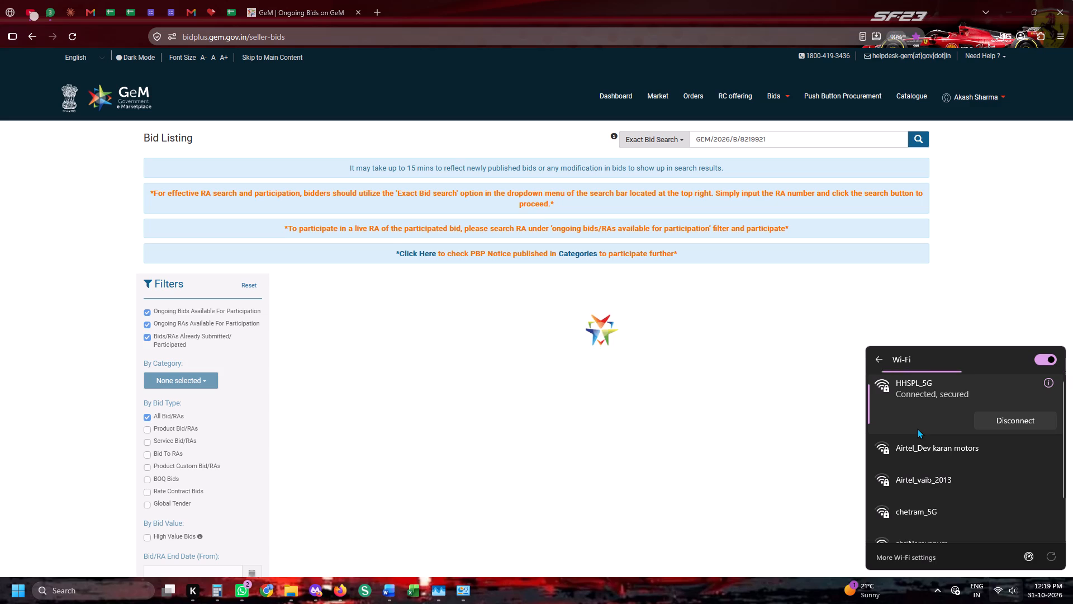
scroll(917, 428, "down", 3)
scroll(380, 409, "down", 3)
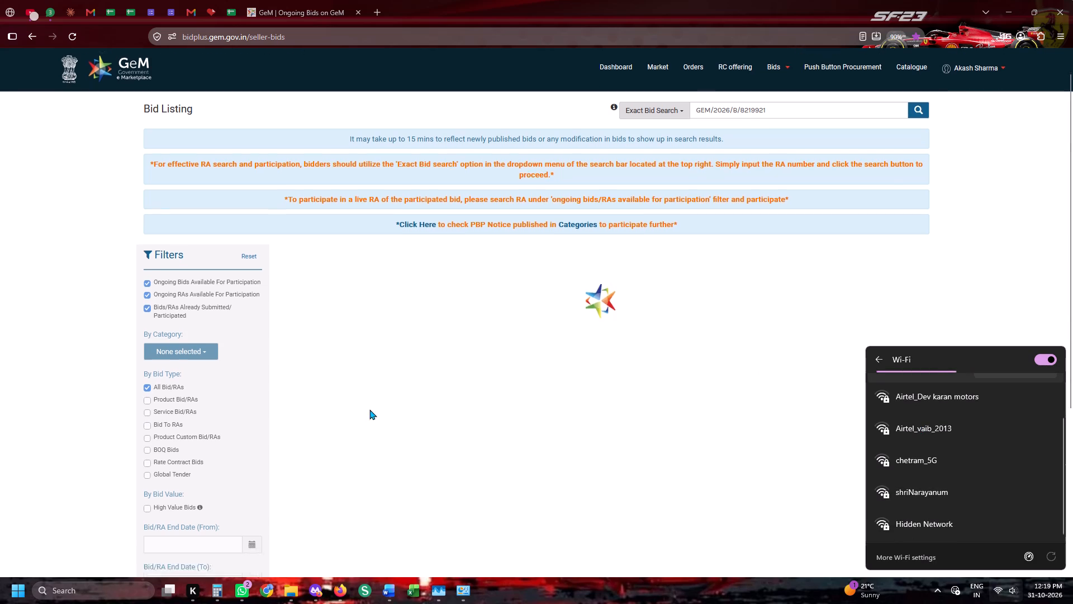
left_click(0, 220)
left_click(432, 594)
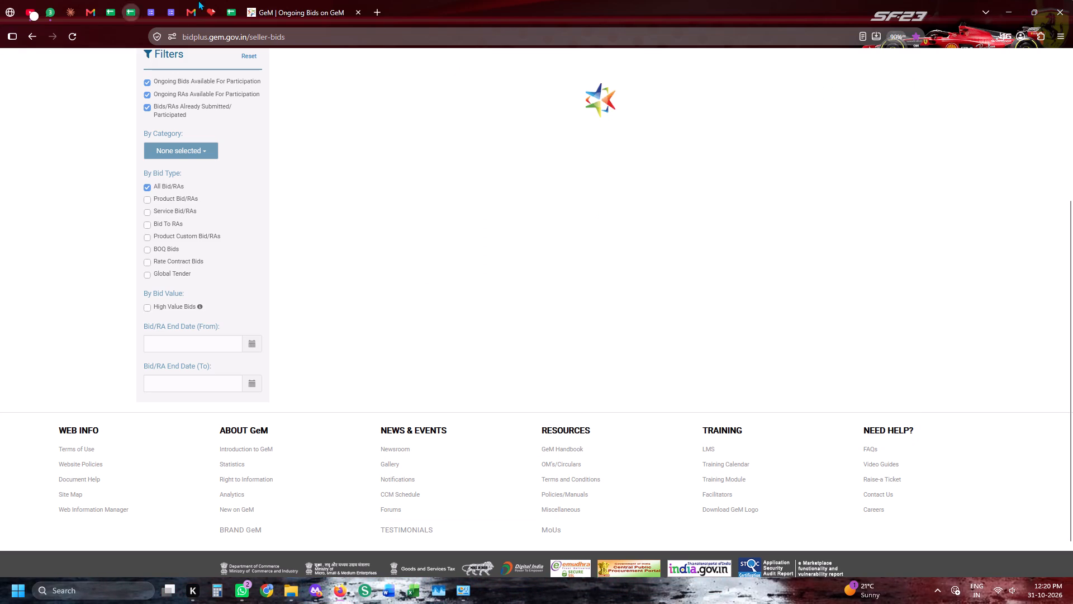
Reload the GeM bid listing and search again for GEM/2026/B/8219921 using Exact Bid Search.
left_click(279, 0)
left_click(75, 41)
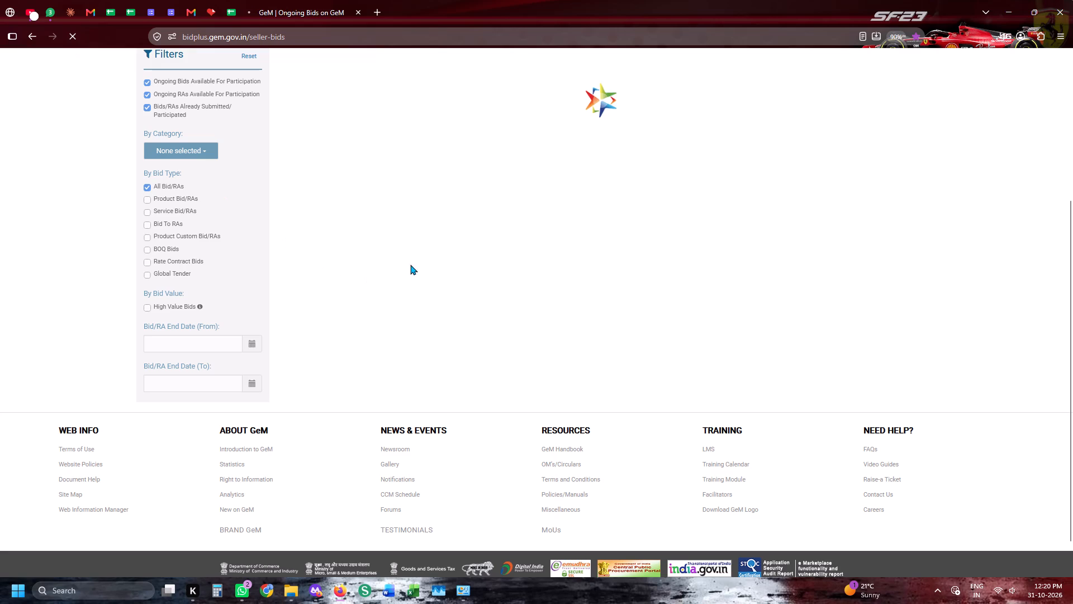
scroll(705, 214, "up", 4)
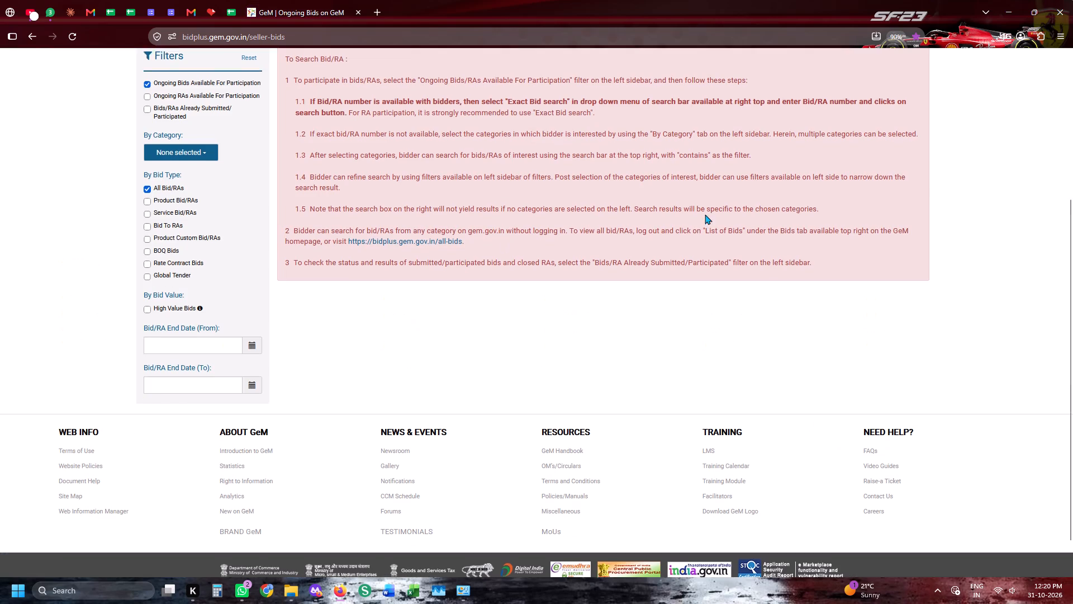
scroll(705, 214, "up", 1)
left_click(702, 143)
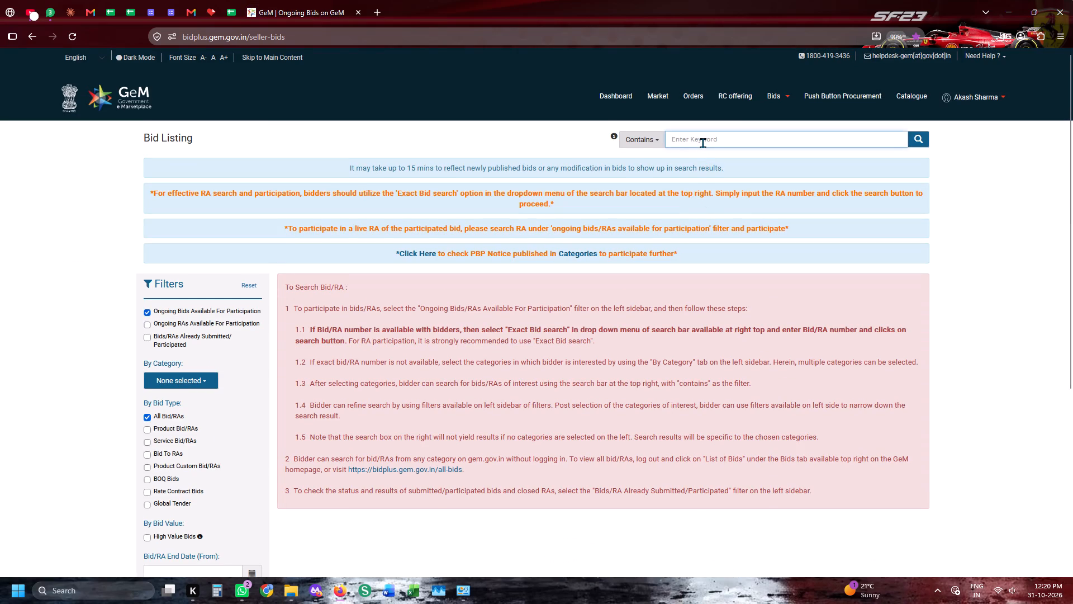
key("ctrl+v")
left_click(638, 140)
left_click(642, 202)
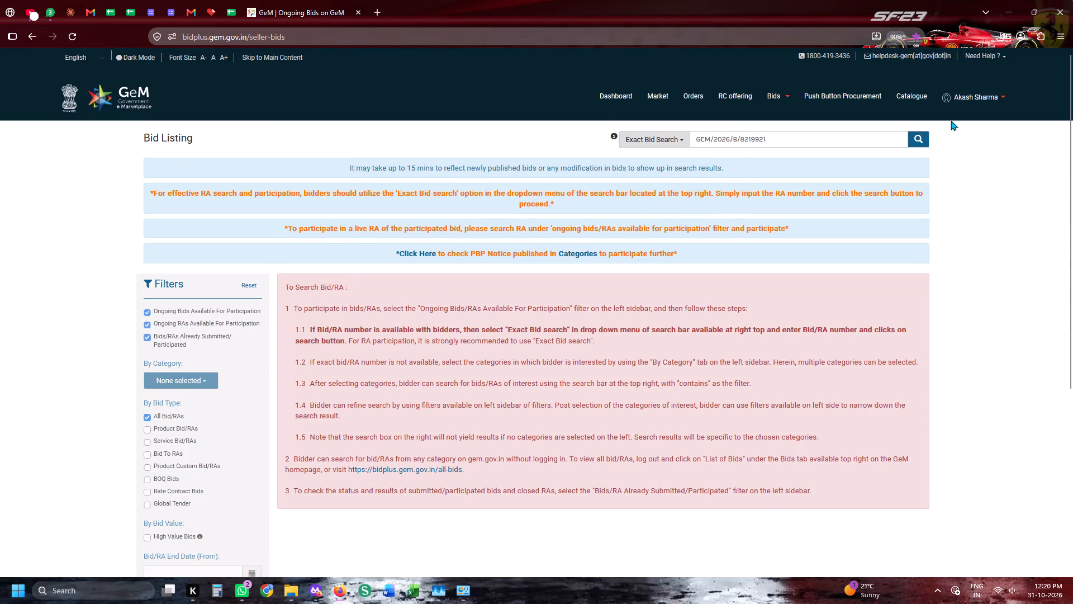
left_click(917, 135)
Start participating in bid GEM/2026/B/8219921 and save the compliance declaration with No for items 1 and 2 and Yes for item 3.
left_click(914, 380)
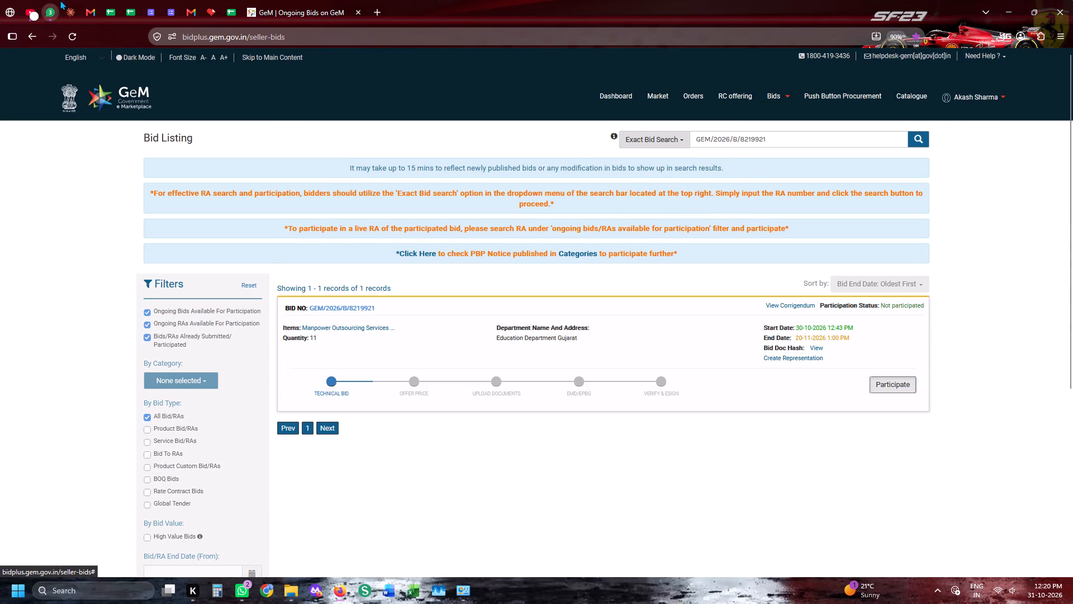
left_click(626, 137)
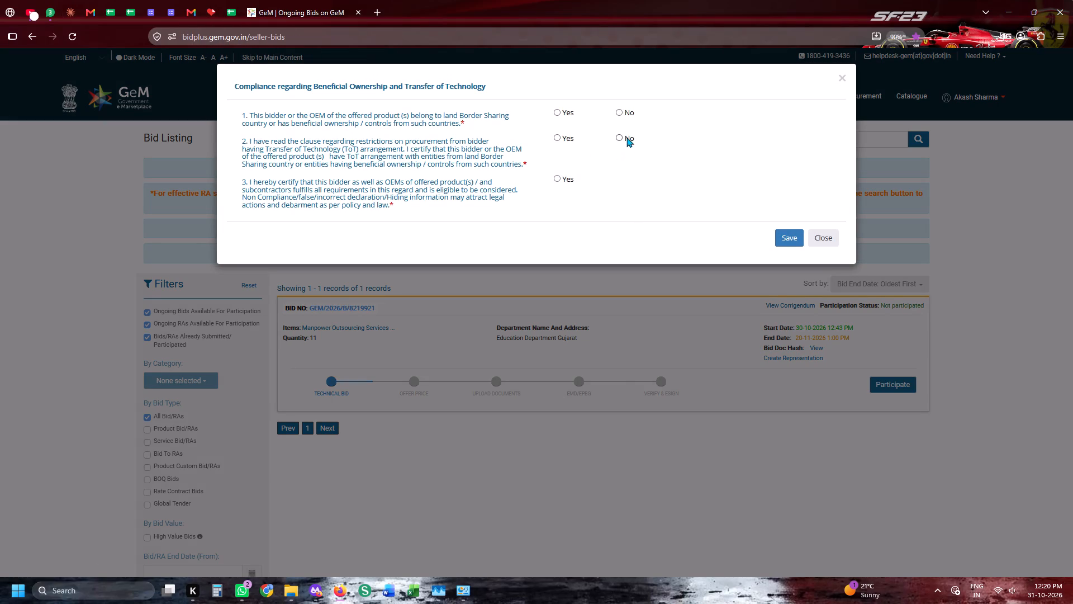
left_click(622, 119)
left_click(582, 174)
left_click(621, 101)
left_click(626, 117)
left_click(786, 242)
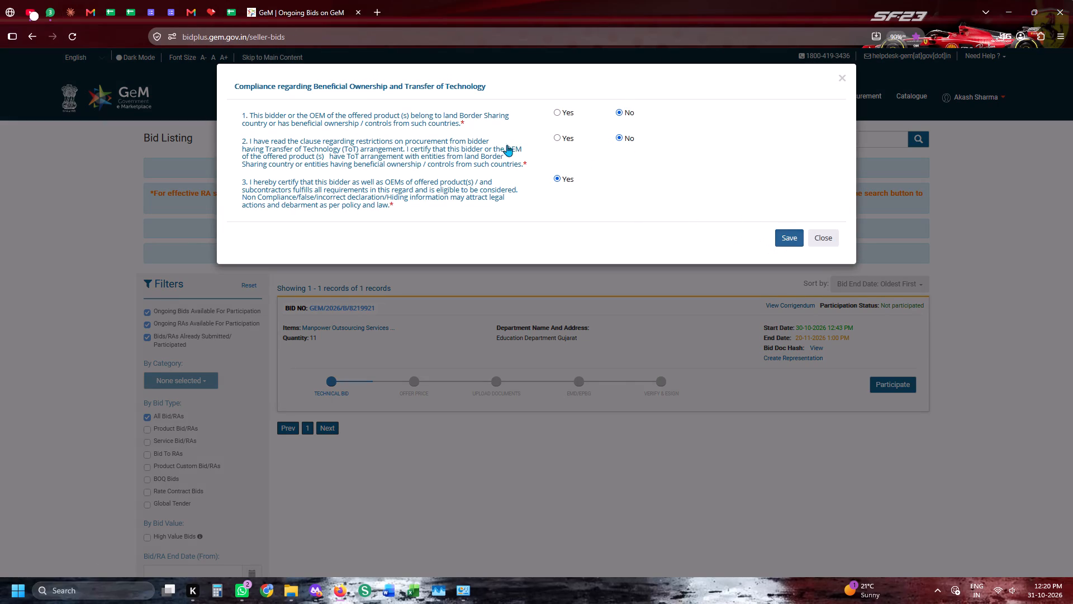
Return to the Daily Tender Sheet 2026 at the Rajkot tender's row.
left_click(235, 0)
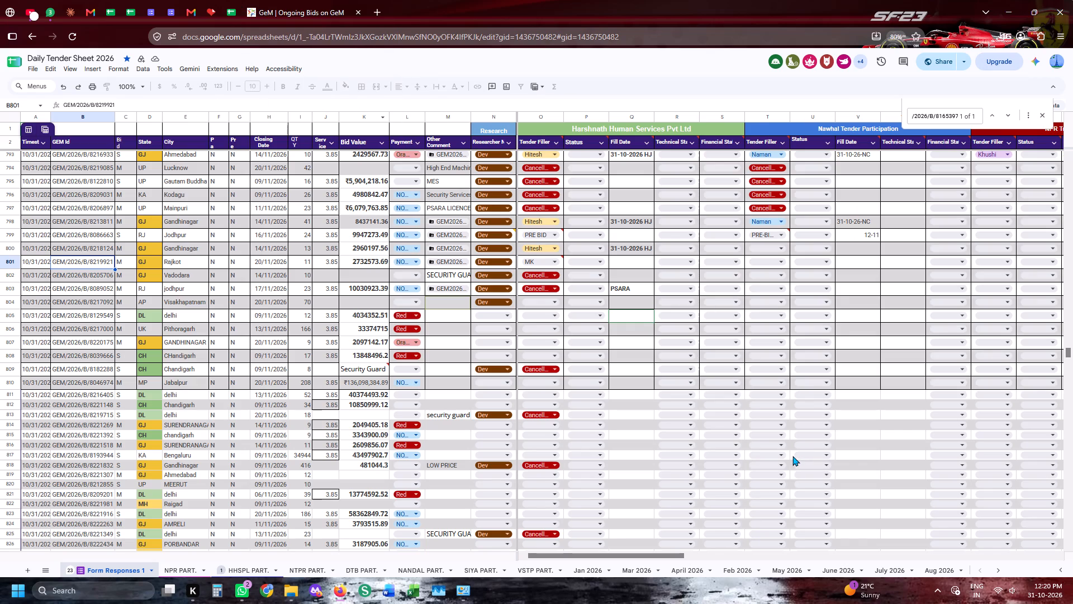
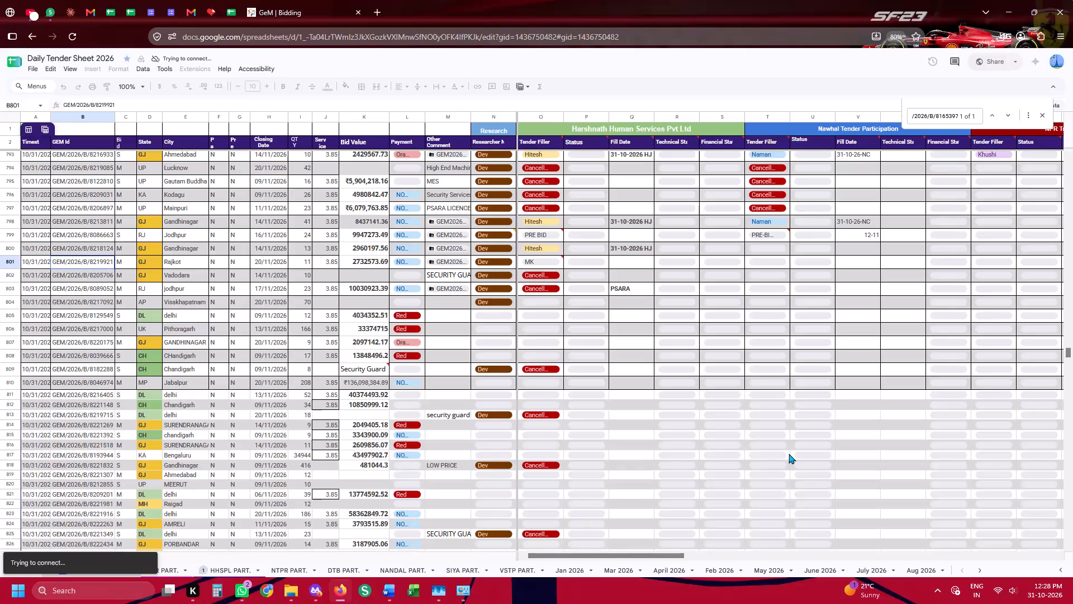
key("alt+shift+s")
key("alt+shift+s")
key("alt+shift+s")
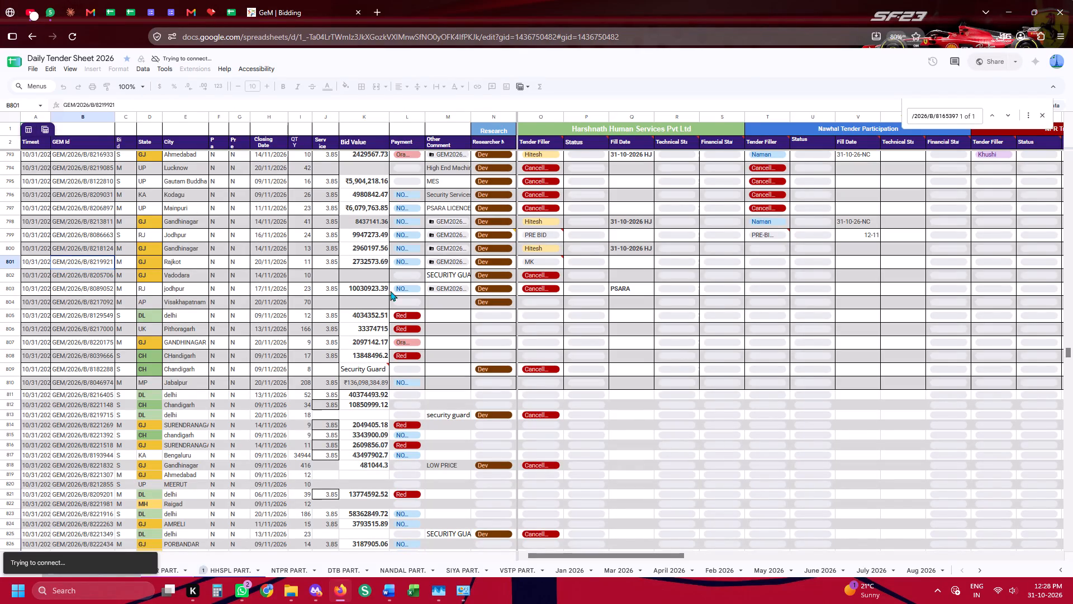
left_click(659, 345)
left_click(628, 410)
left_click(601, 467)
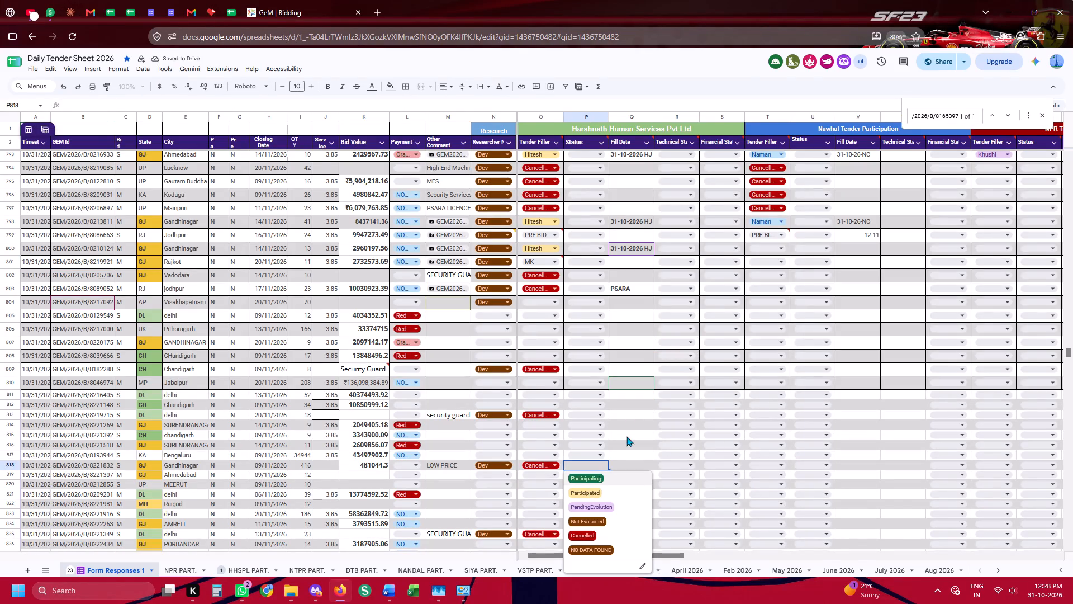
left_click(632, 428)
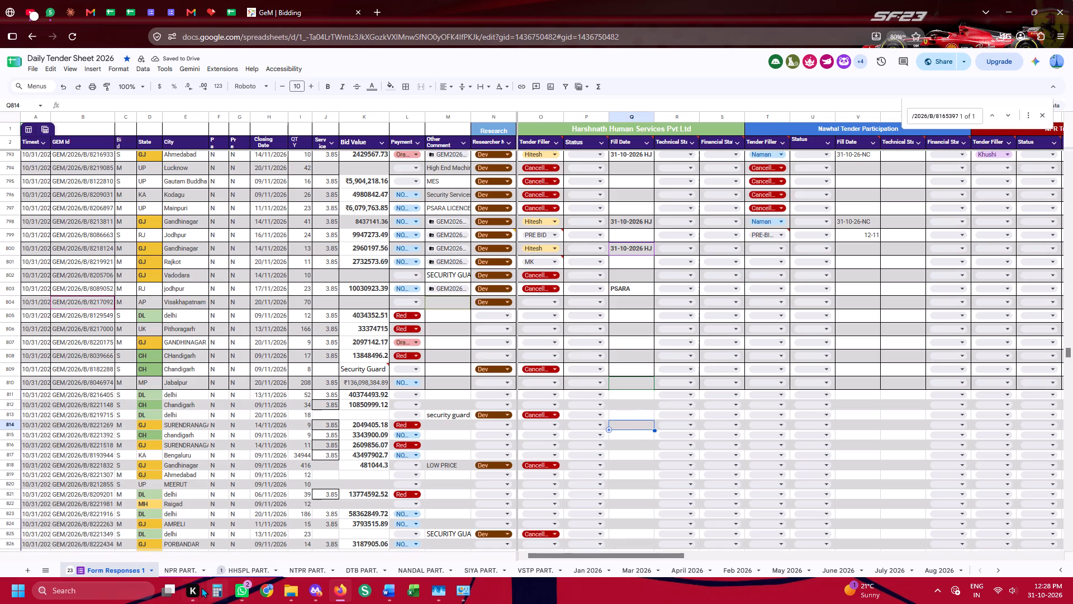
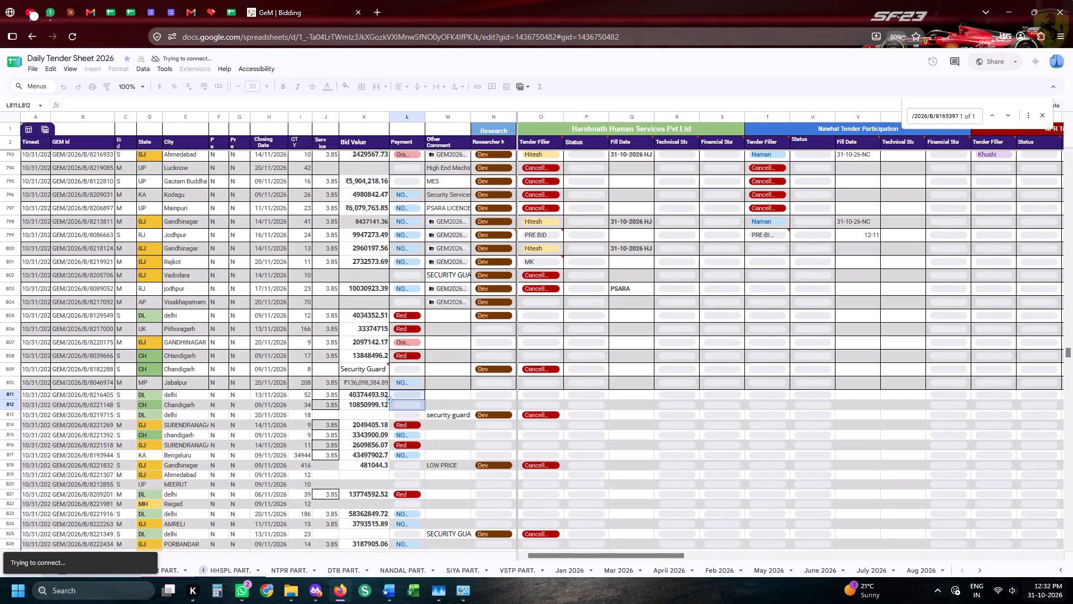
Check the Wi-Fi connection and the list of available networks, and return to the Daily Tender Sheet.
left_click(990, 592)
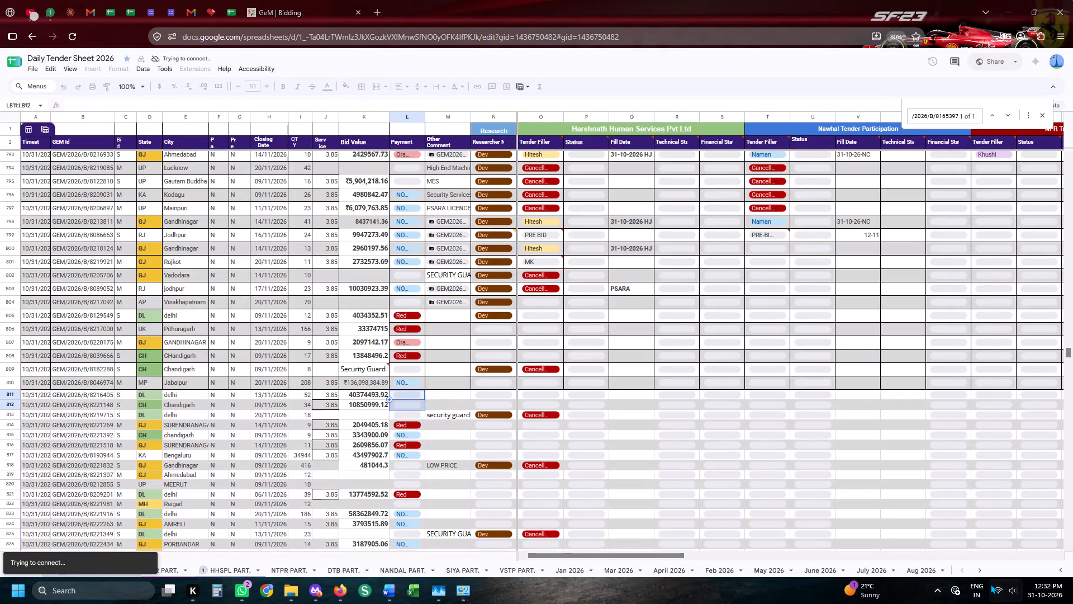
left_click(998, 589)
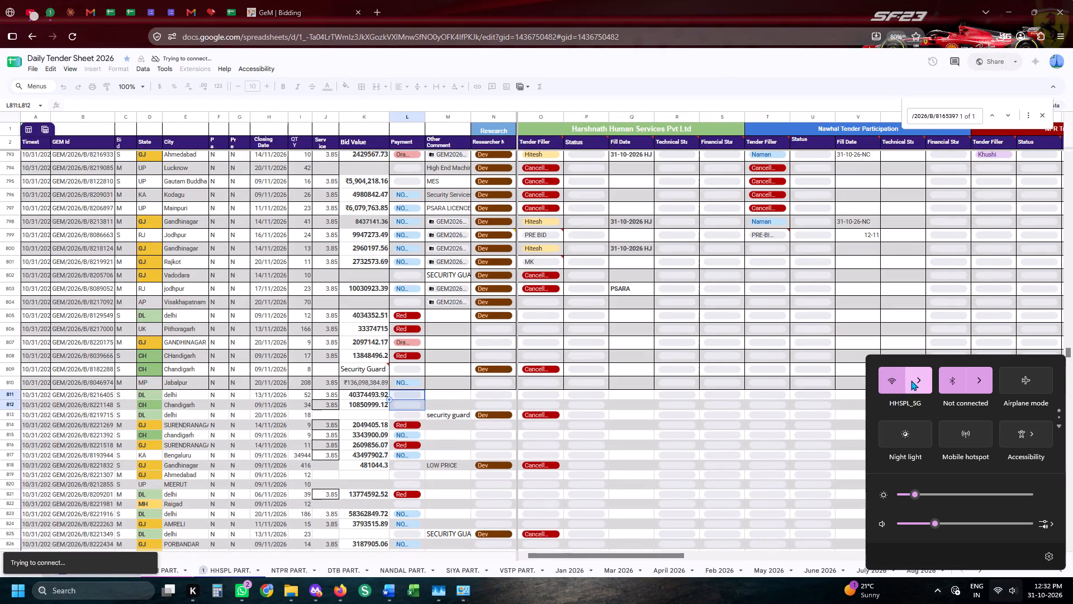
left_click(911, 380)
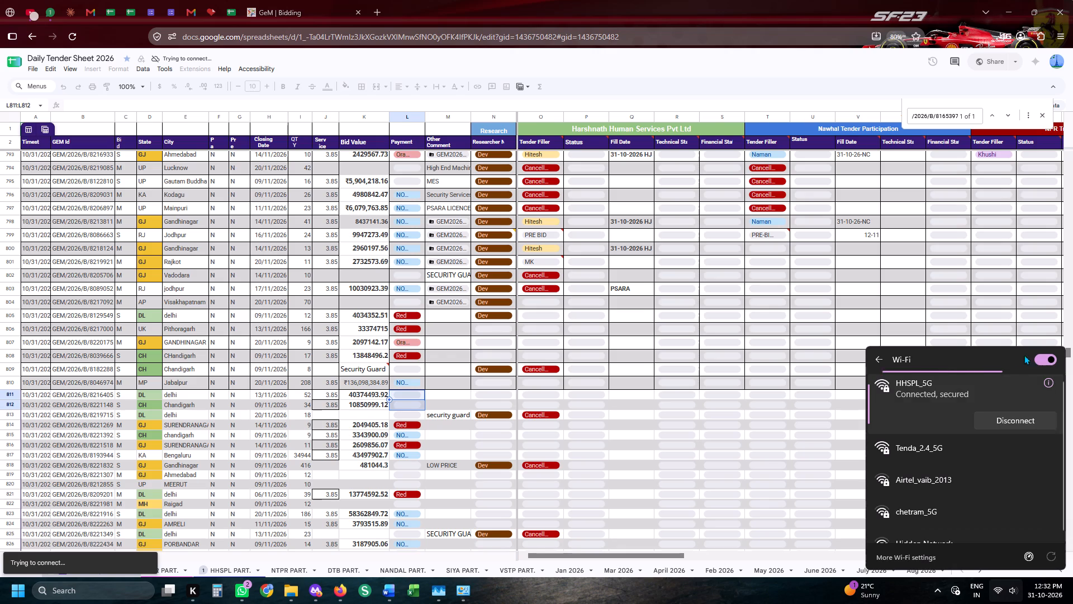
left_click(807, 350)
left_click(815, 386)
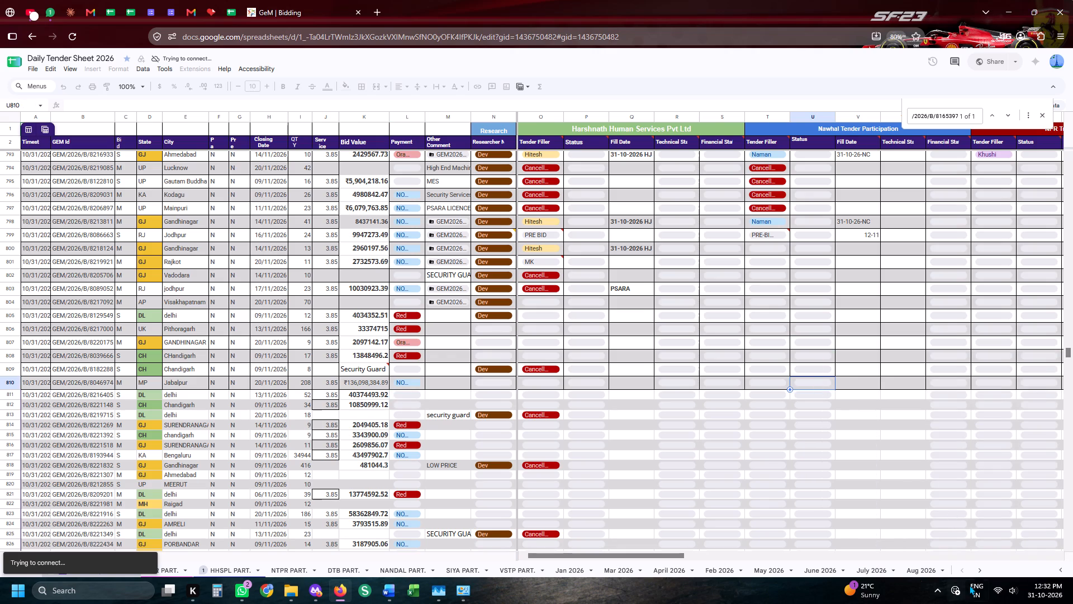
Restart the computer's wireless connection by turning Wi-Fi off and back on.
left_click(994, 581)
left_click(913, 381)
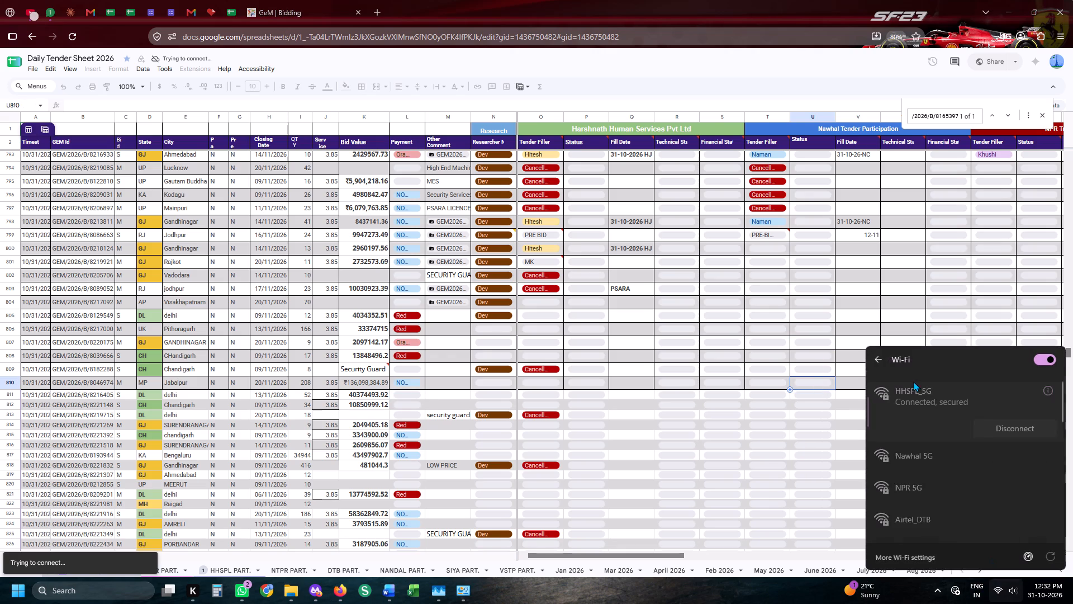
left_click(1048, 356)
left_click(1048, 356)
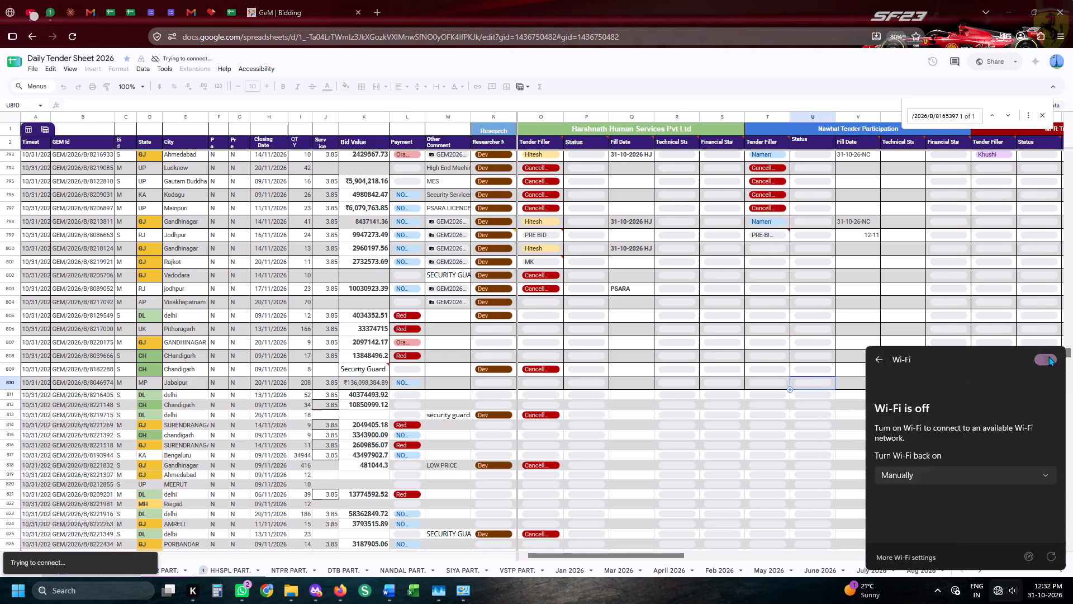
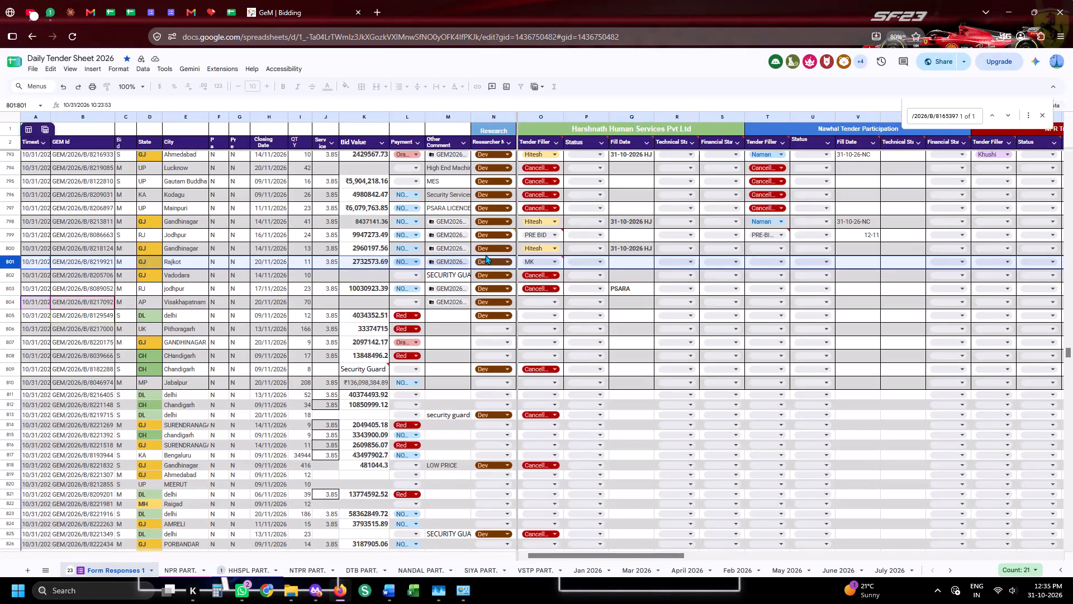
Open the Google Drive folder linked in the Other Comment cell of the Rajkot tender GEM/2026/B/8219921.
left_click(455, 265)
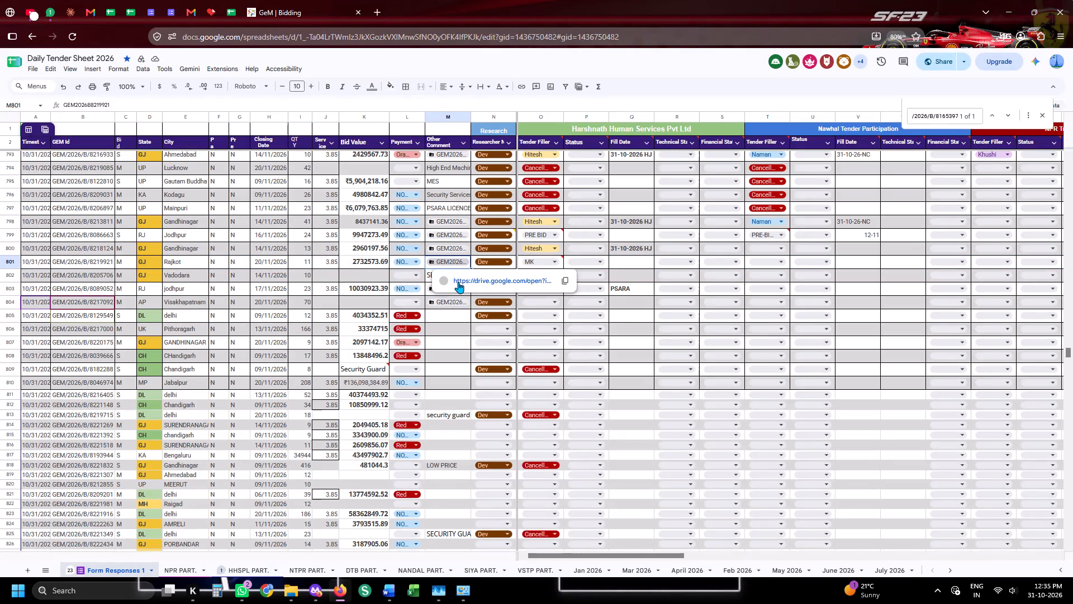
left_click(458, 282)
left_click(339, 0)
Return to the GeM bid participation page and set the offered Type of Function to match the bid requirement, Others.
left_click(446, 4)
left_click(820, 303)
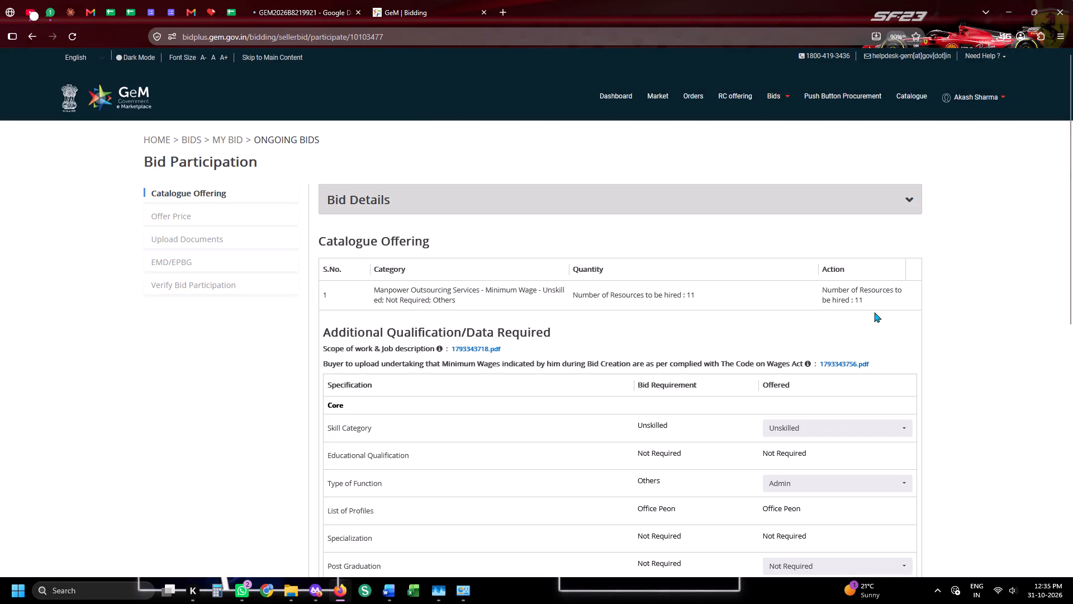
scroll(874, 305, "down", 3)
left_click(803, 245)
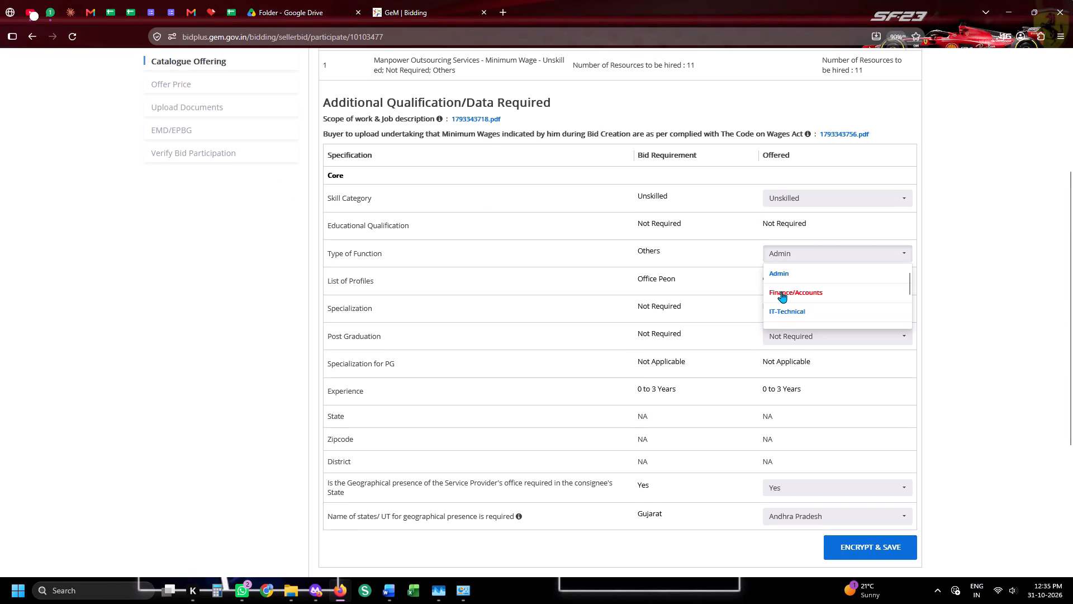
scroll(781, 292, "down", 5)
left_click(781, 314)
Clear Andhra Pradesh from the offered states for geographical presence and reopen the state choices.
scroll(781, 314, "down", 6)
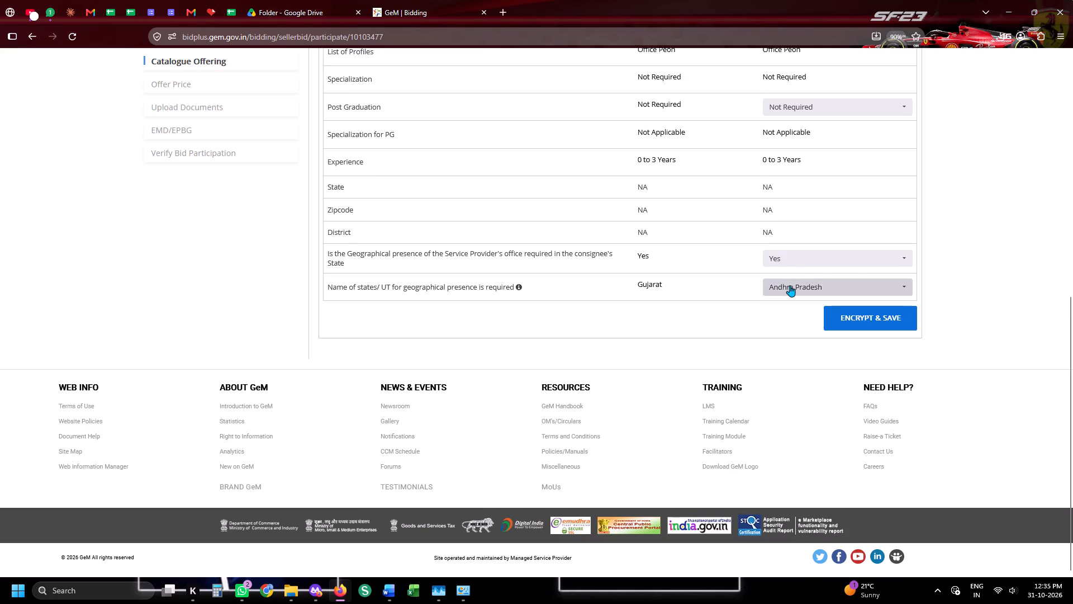
left_click(790, 286)
left_click(790, 311)
left_click(725, 303)
left_click(775, 287)
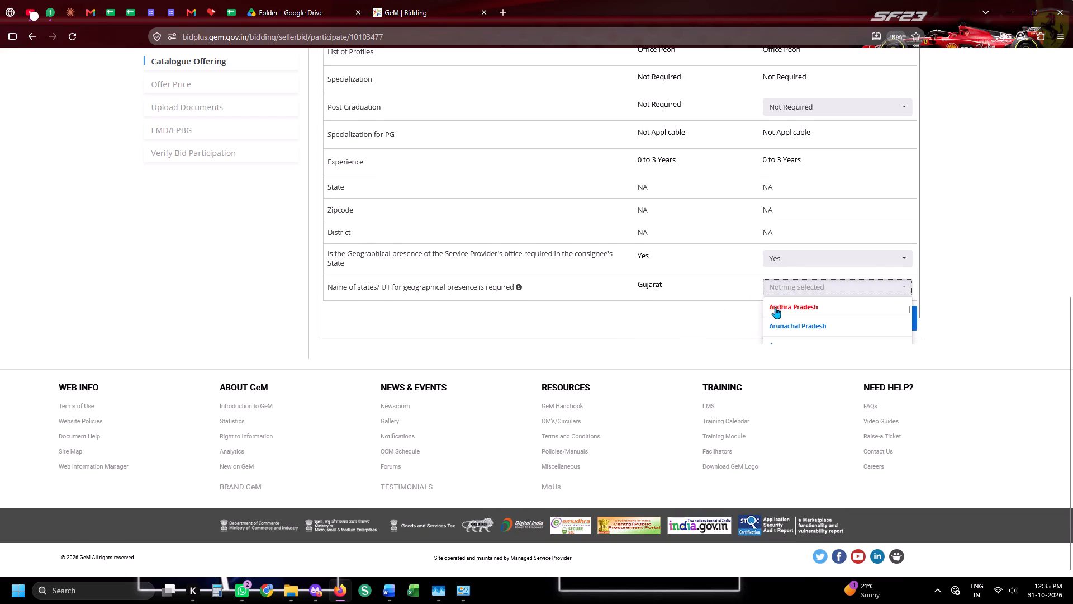
Set the state for geographical presence to Gujarat, and encrypt and save the catalogue offering.
key("g")
key("g")
left_click(780, 332)
left_click(706, 310)
left_click(852, 318)
Review REQUIRED DOCUMENTS.pdf in the tender's Google Drive folder and return to the bid participation page.
left_click(280, 0)
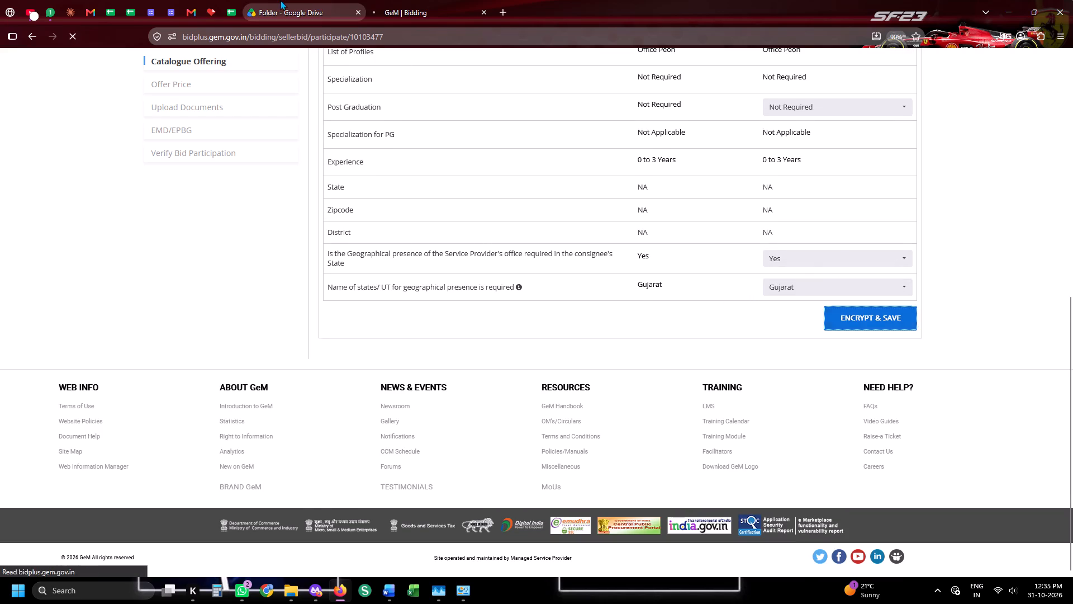
triple_click(262, 185)
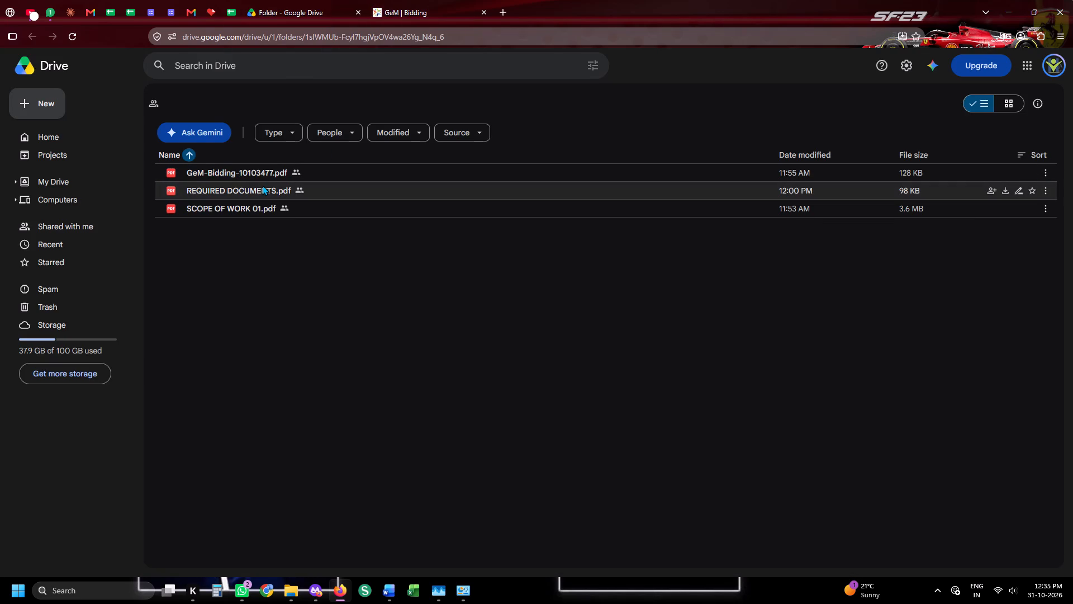
double_click(262, 185)
left_click(262, 185)
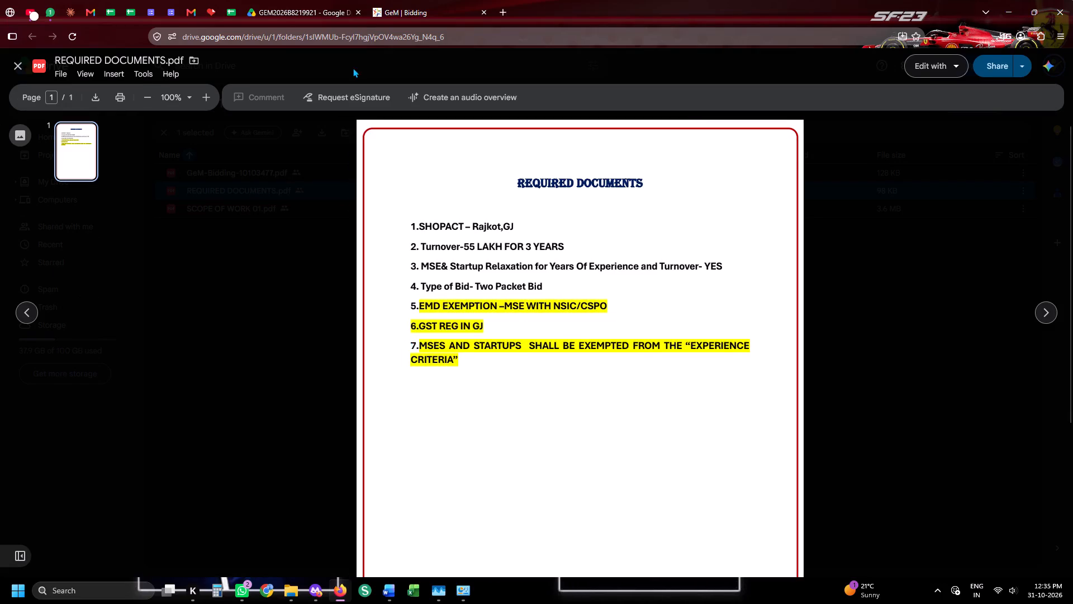
left_click(417, 0)
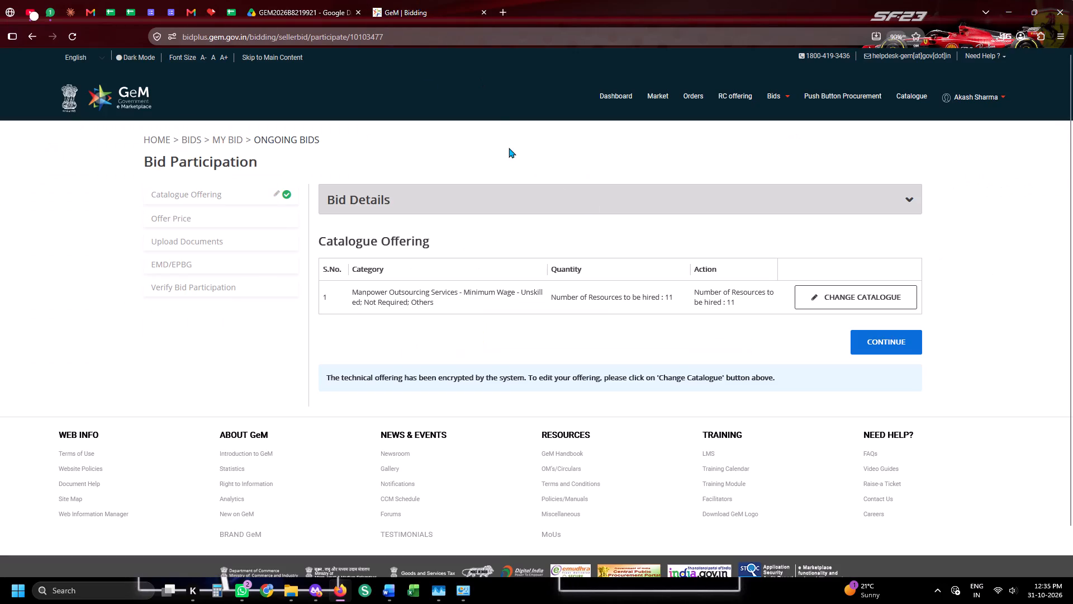
In the Daily Tender Sheet, copy the Bangalore tender's fill date entry 31-10-26-MK and search the sheet for it.
left_click(235, 0)
scroll(820, 399, "up", 4)
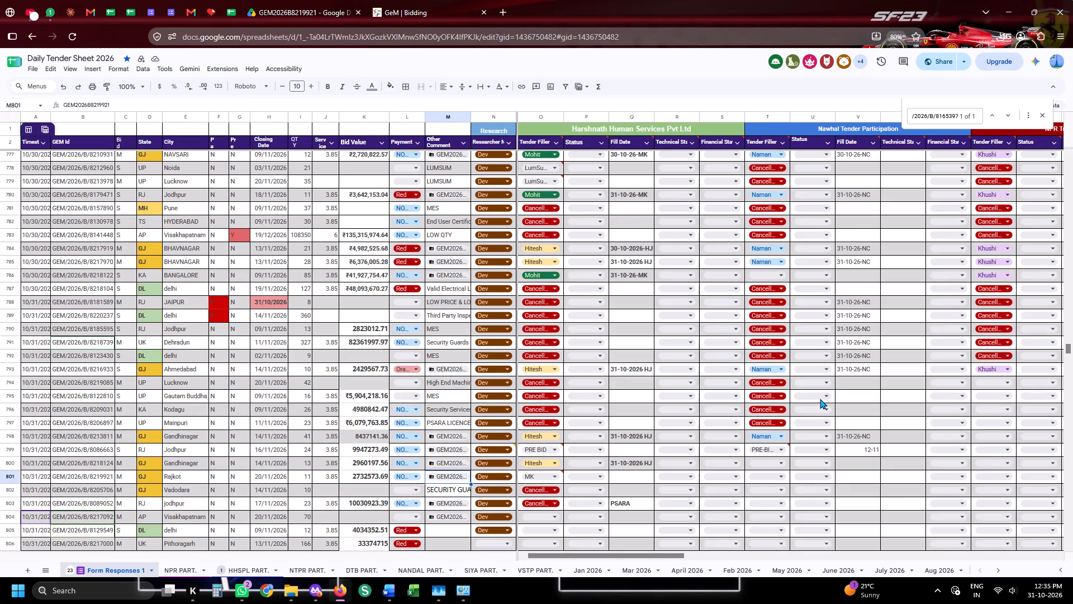
scroll(518, 259, "down", 3)
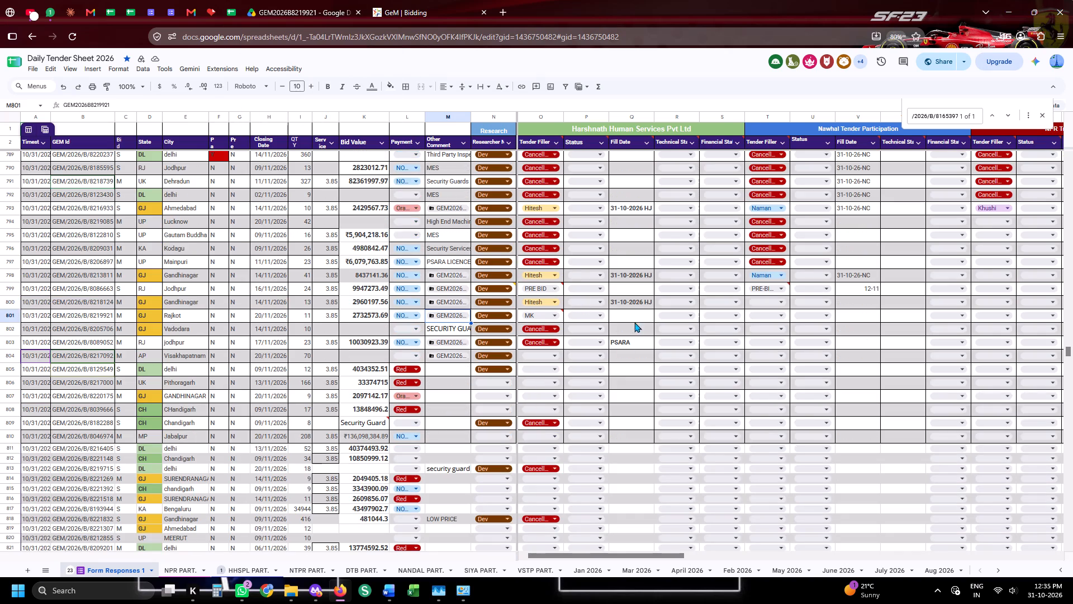
scroll(617, 258, "up", 4)
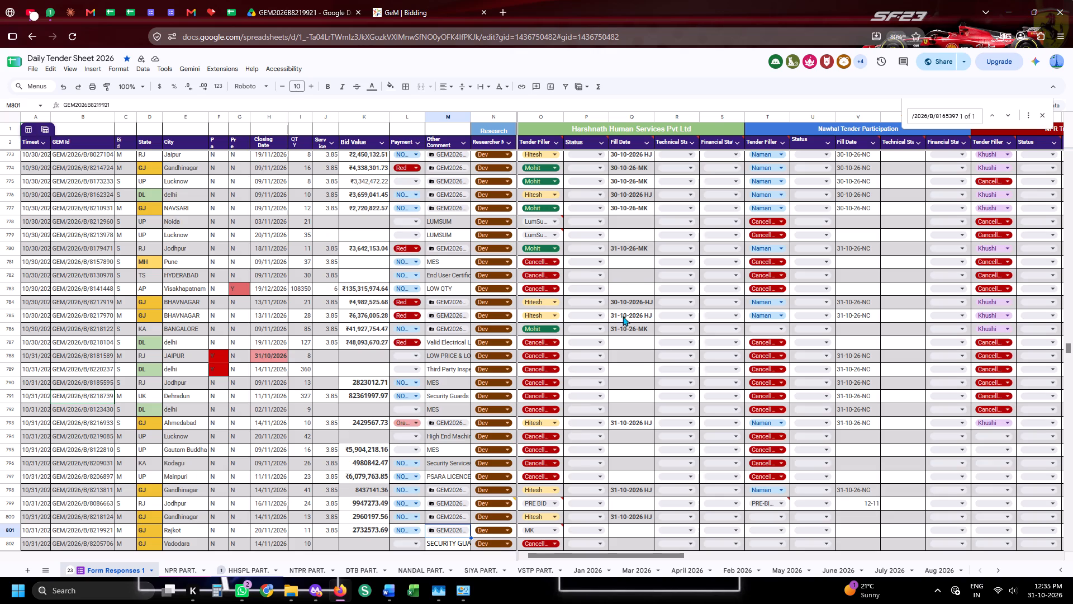
left_click(629, 332)
key("ctrl+c")
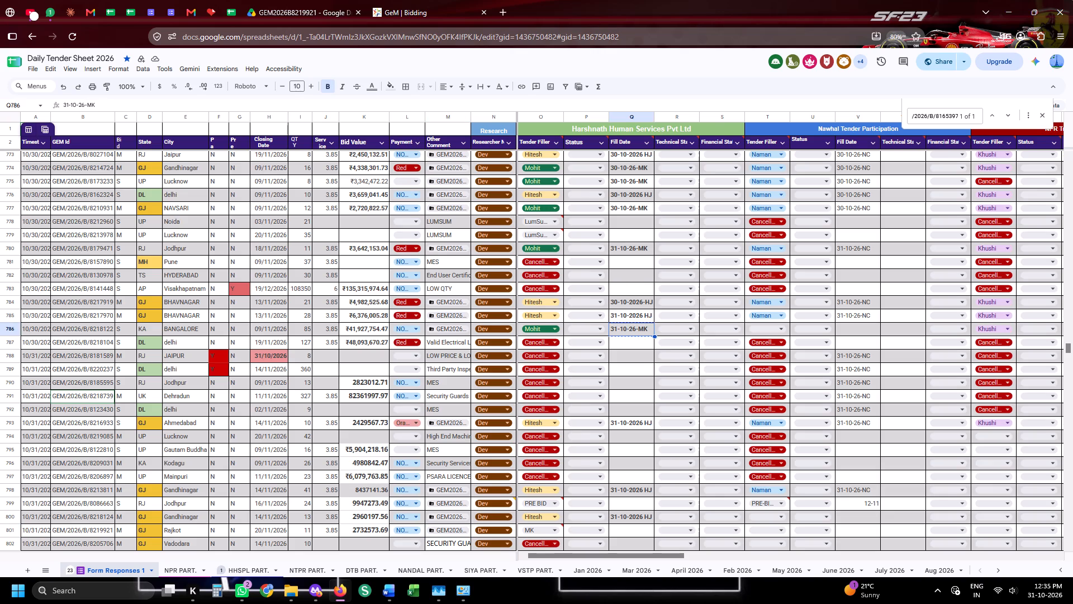
key("ctrl+f")
key("ctrl+v")
scroll(533, 397, "down", 4)
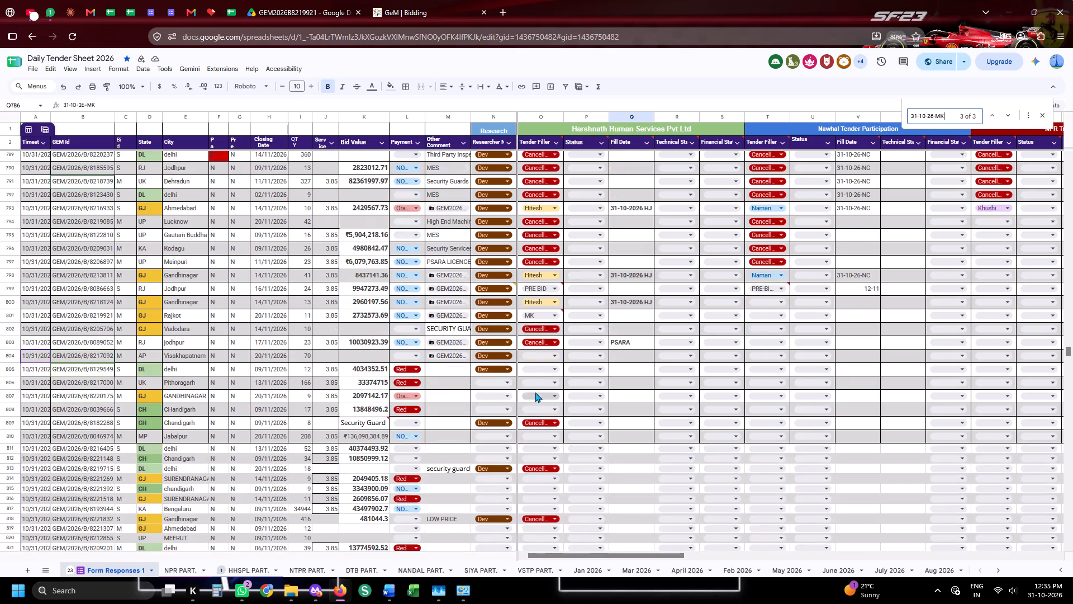
scroll(652, 370, "up", 2)
left_click(632, 224)
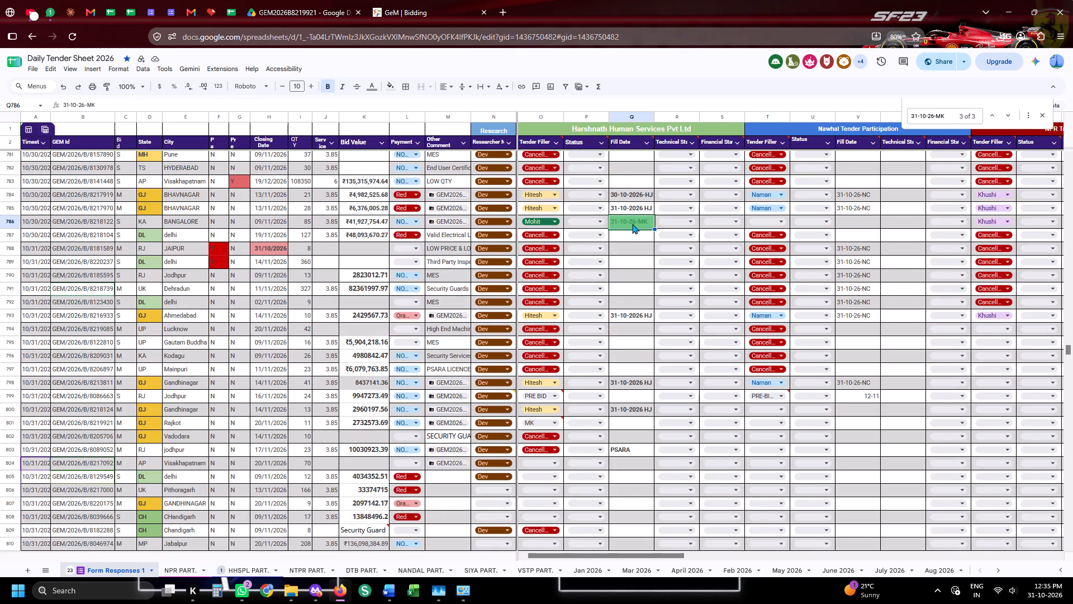
key("ctrl+c")
Look through the earlier tender rows and the search matches for 31-10-26-MK.
scroll(610, 343, "up", 4)
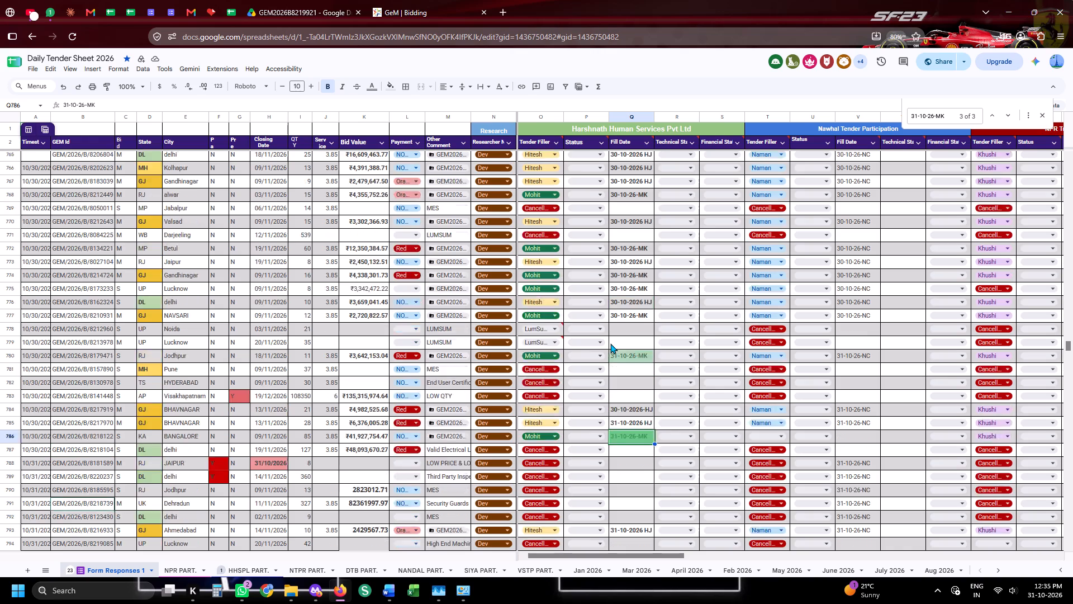
scroll(610, 343, "up", 8)
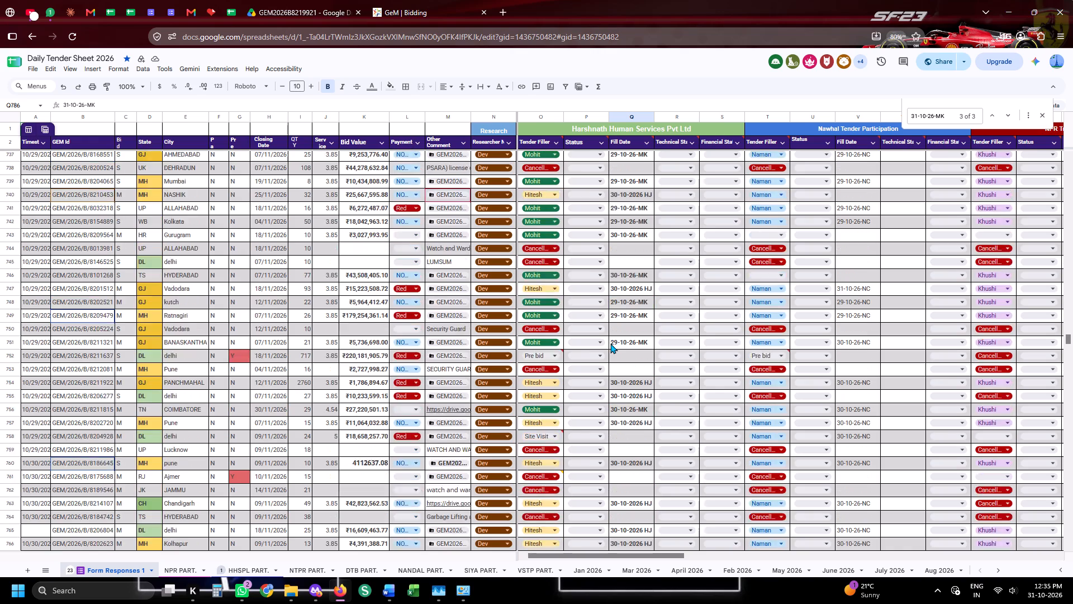
scroll(610, 343, "up", 14)
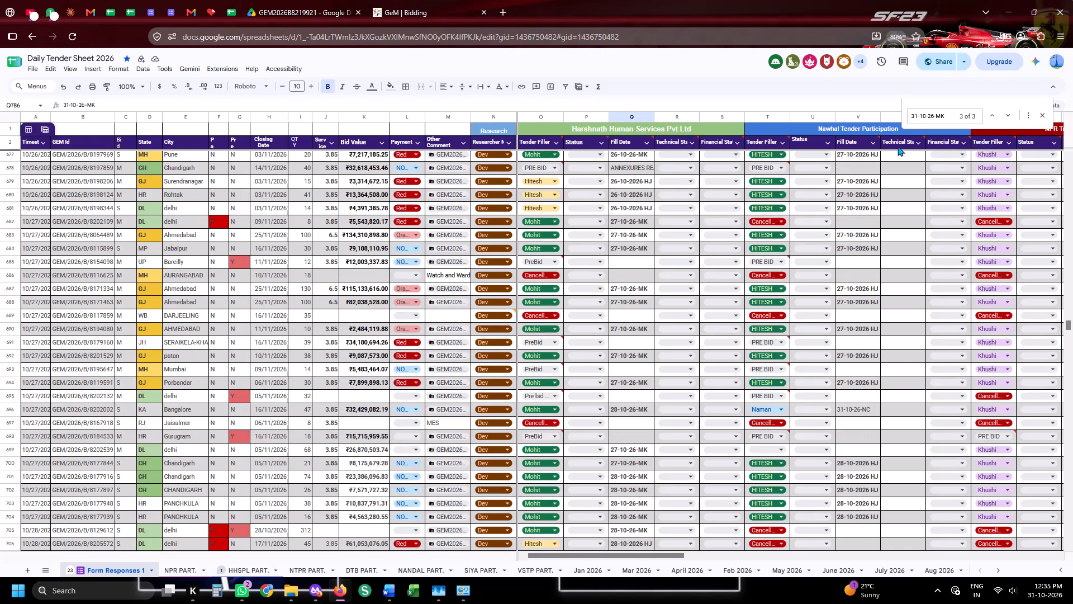
double_click(997, 117)
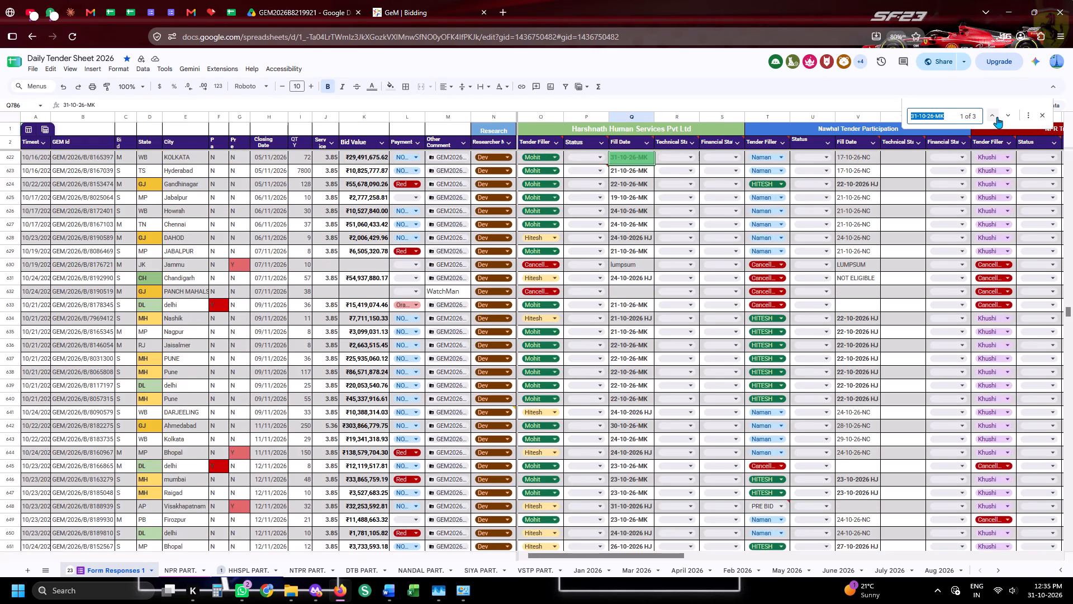
left_click(997, 117)
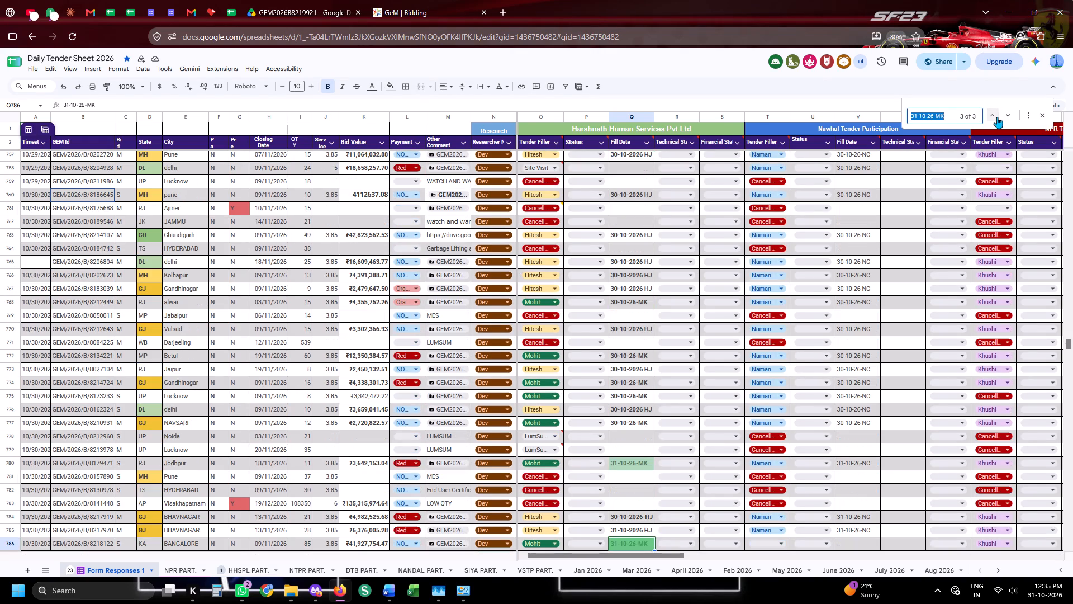
Enter 31-10-26-MK as the Harshnath Human Services fill date for the Rajkot tender GEM/2026/B/8219921.
scroll(658, 384, "down", 4)
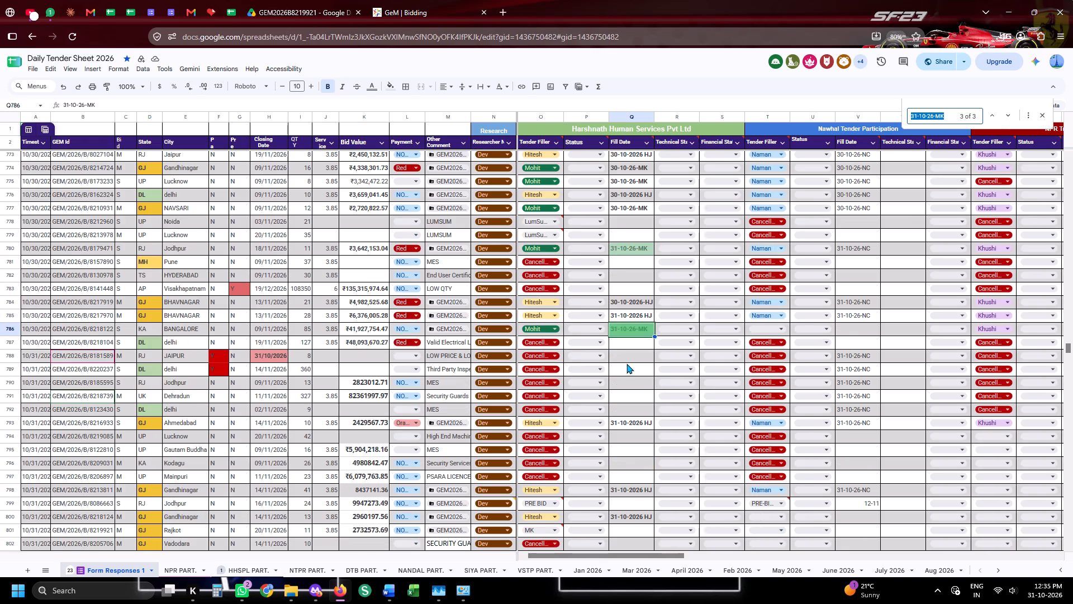
scroll(626, 364, "down", 3)
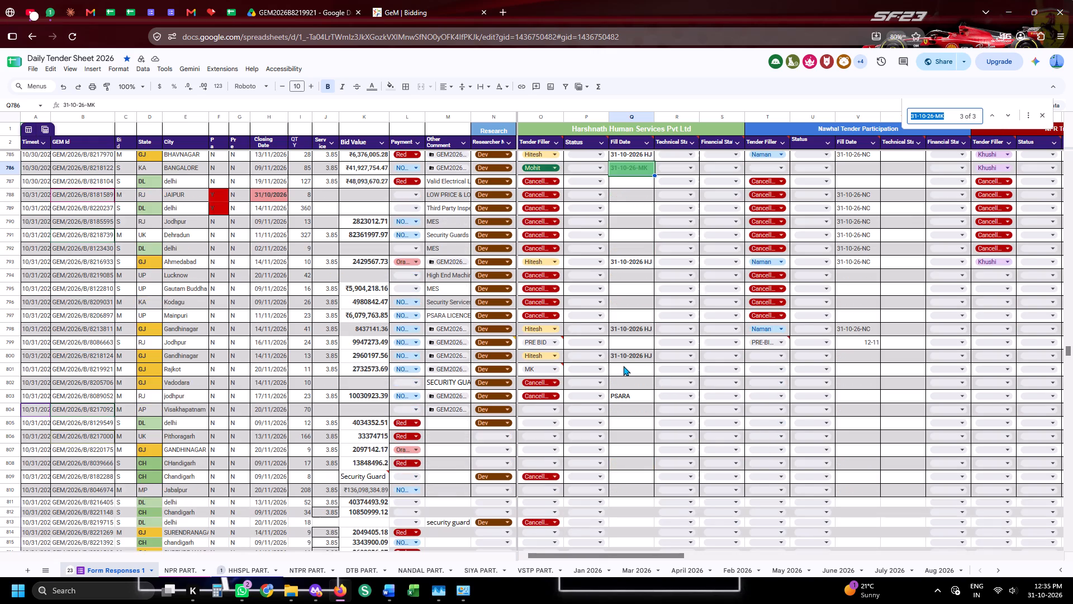
left_click(621, 366)
key("ctrl+v")
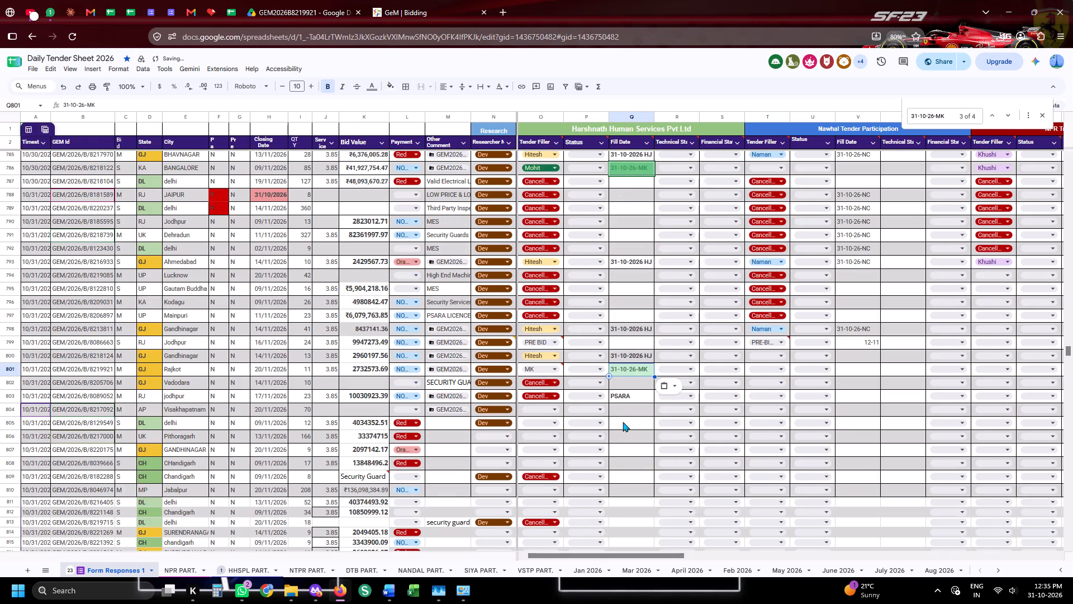
scroll(604, 406, "down", 2)
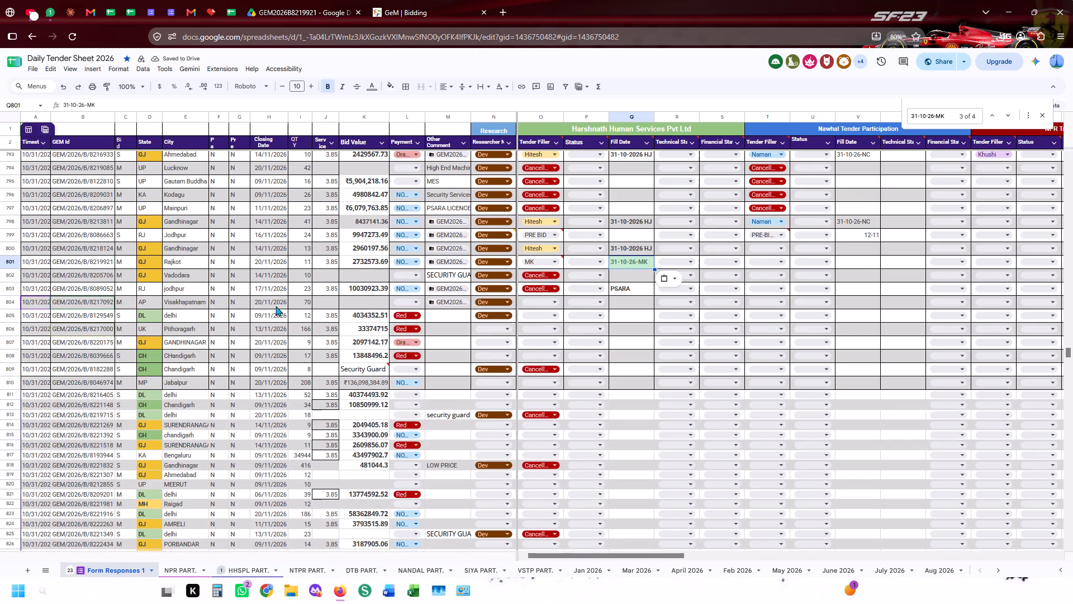
Return to the GeM bid participation page and continue from the catalogue offering to the offer price.
left_click(486, 0)
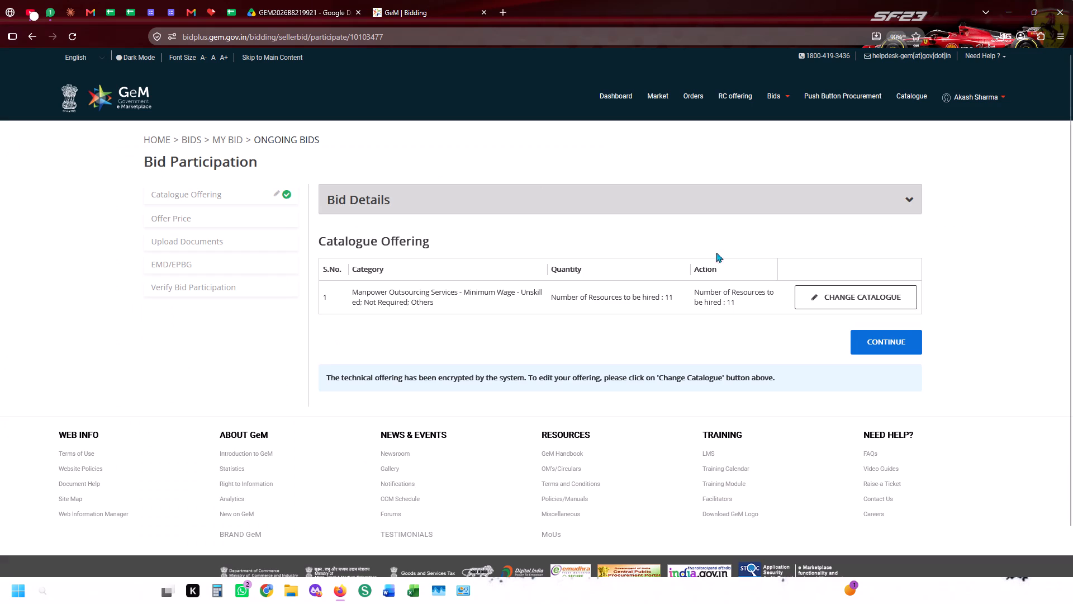
left_click(866, 342)
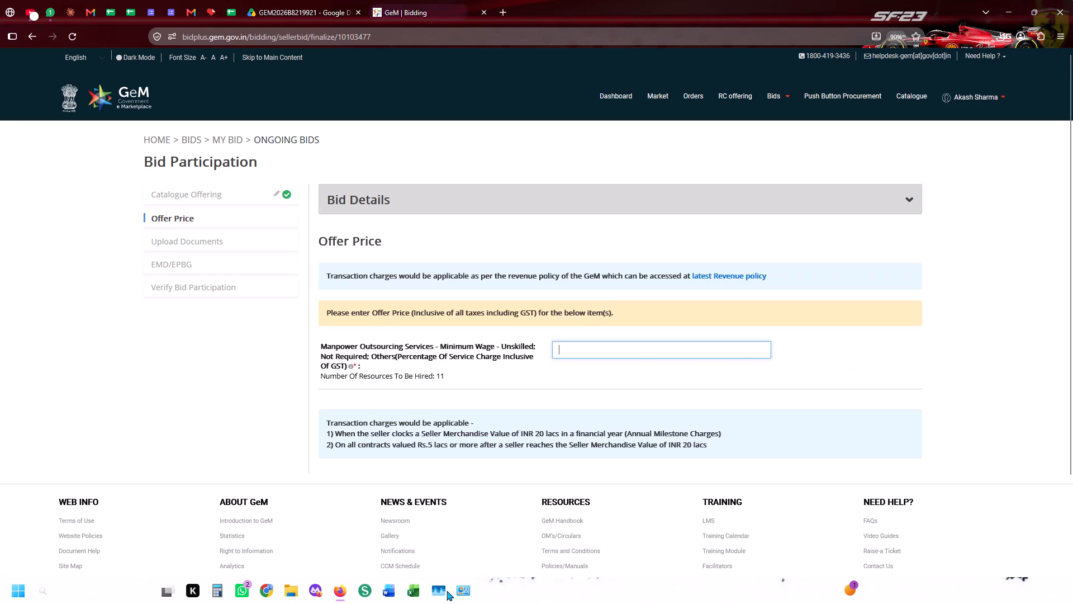
Close the open Task Manager and Programs and Features windows.
left_click(447, 591)
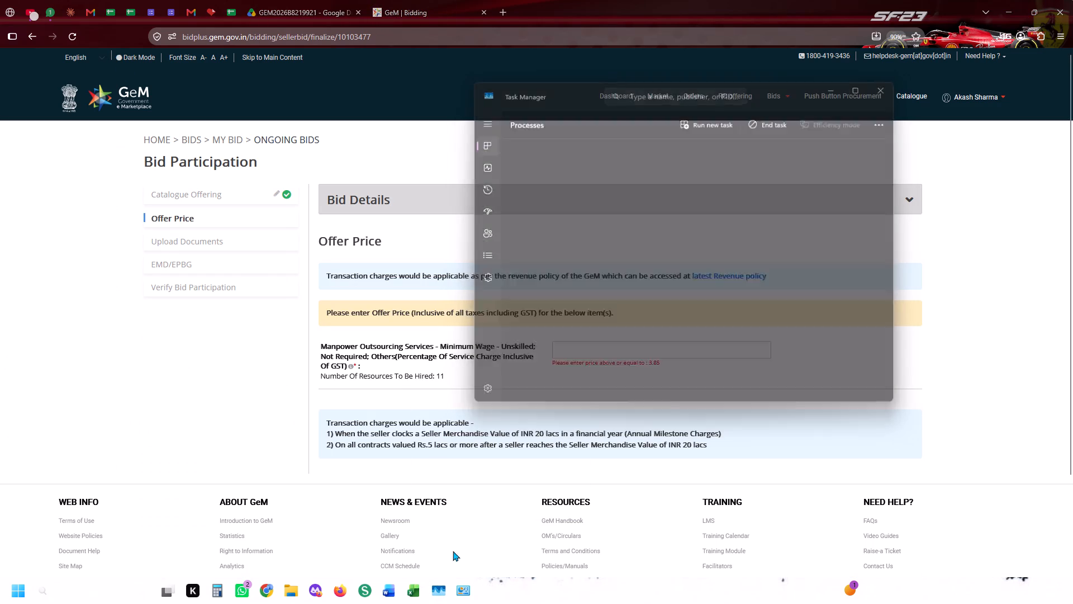
left_click(444, 591)
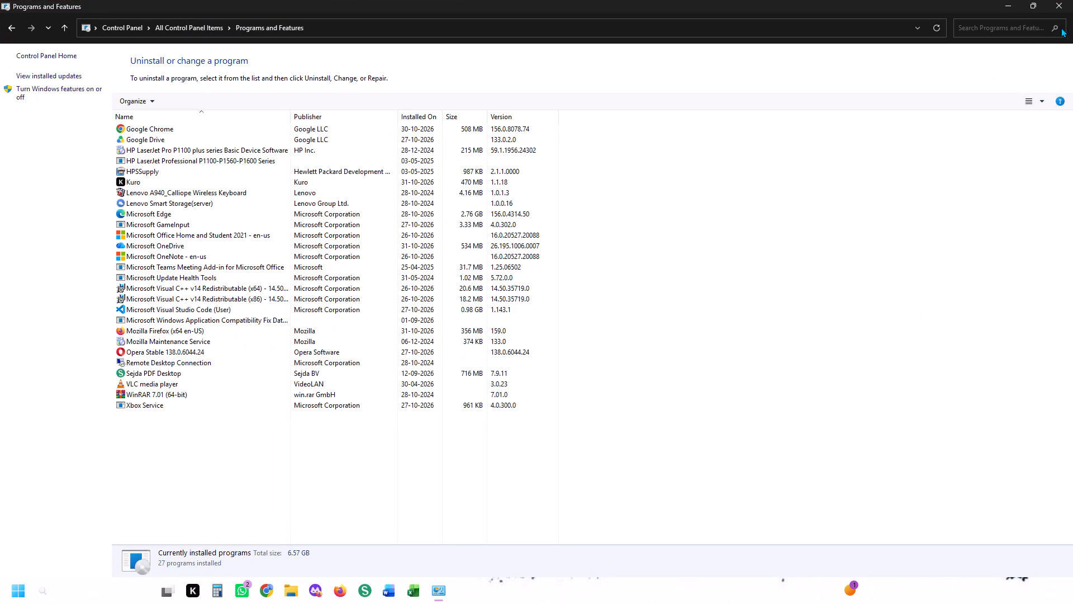
left_click(1055, 0)
Set the service charge percentage inclusive of GST to 3.85 and proceed with the total offer price.
left_click(664, 345)
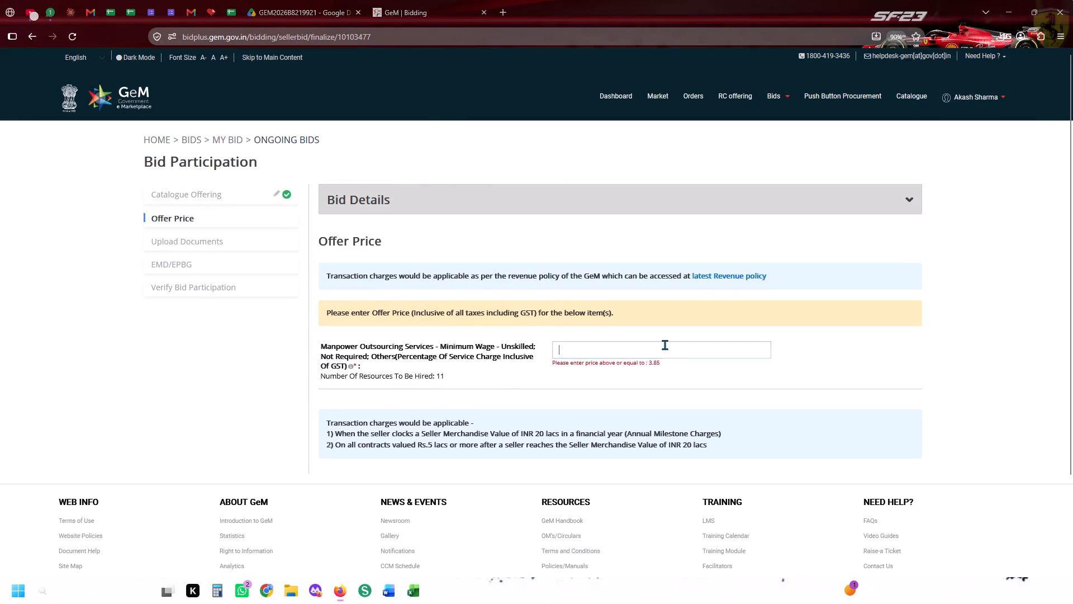
type("3.85")
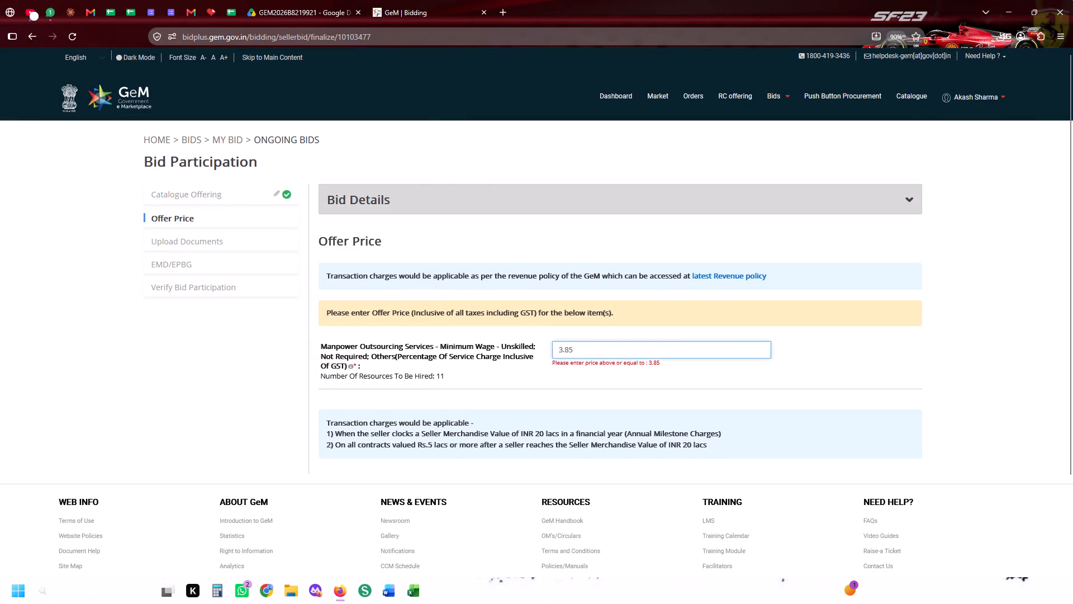
key("Tab")
left_click(832, 411)
scroll(777, 407, "down", 4)
left_click(729, 363)
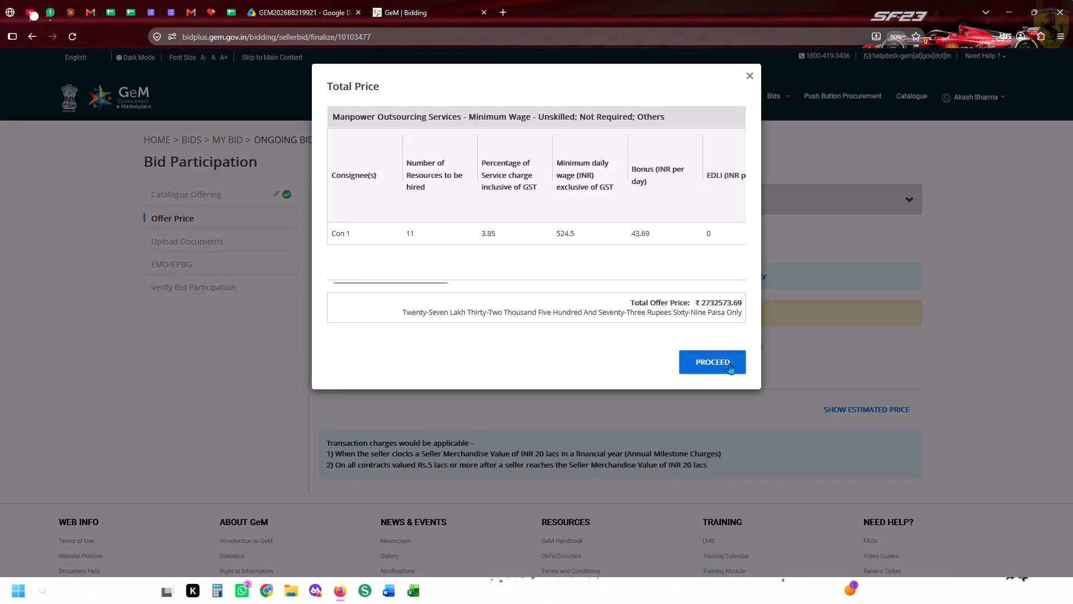
Encrypt and save the offer price, accepting that it cannot be edited.
left_click(863, 441)
left_click(577, 334)
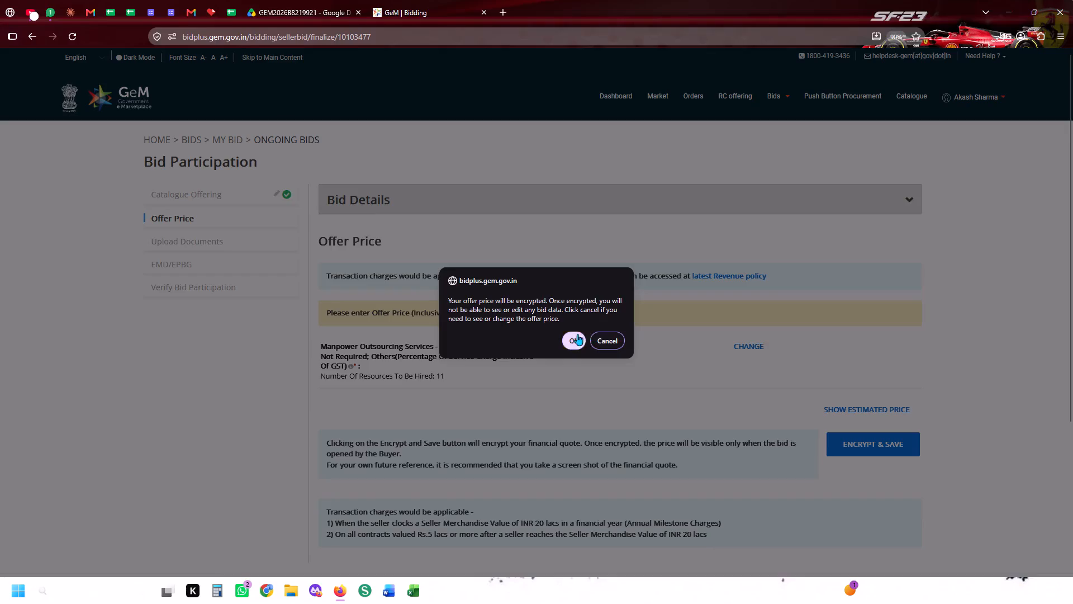
Upload experience-ceretera-hhspl from the Gem Bid Documents - HHSPL folder for Experience Criteria.
left_click(639, 266)
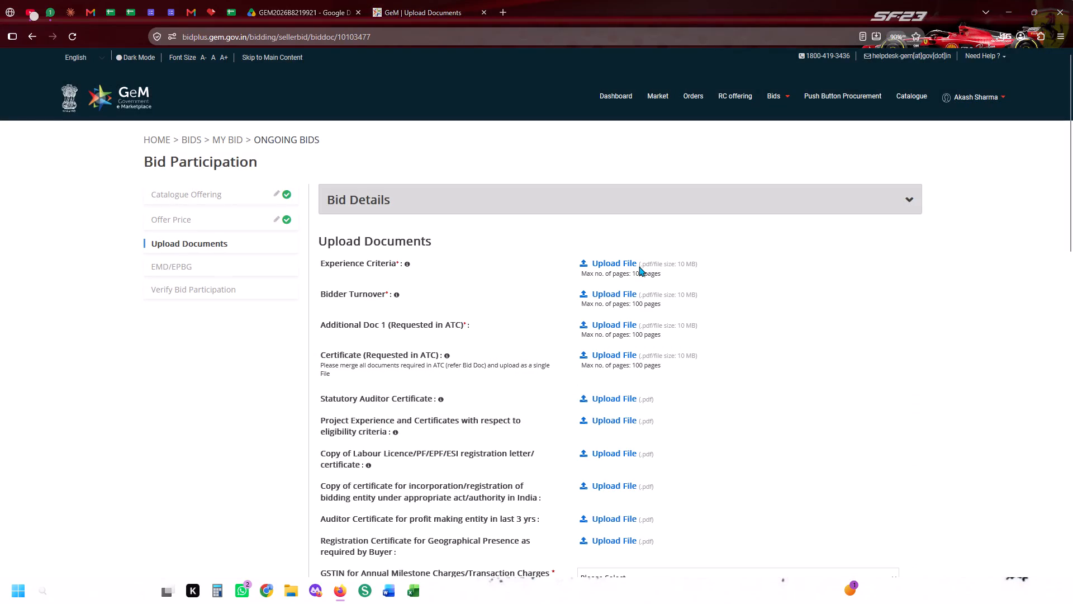
scroll(714, 350, "up", 4)
left_click(775, 214)
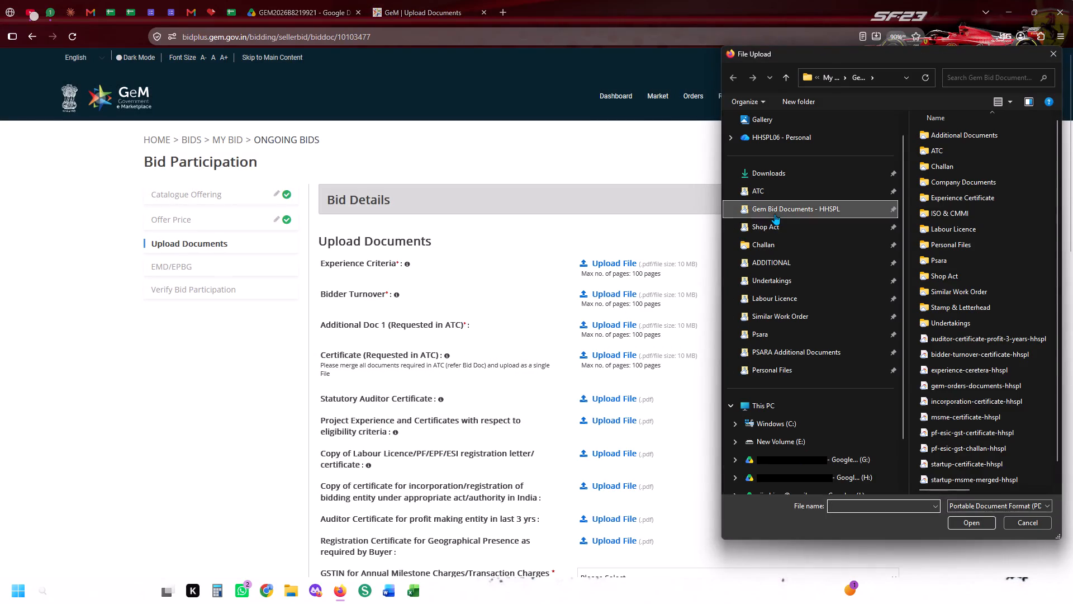
double_click(937, 370)
Upload bidder-turnover-certificate-hhspl from the Gem Bid Documents - HHSPL folder for Bidder Turnover.
left_click(645, 296)
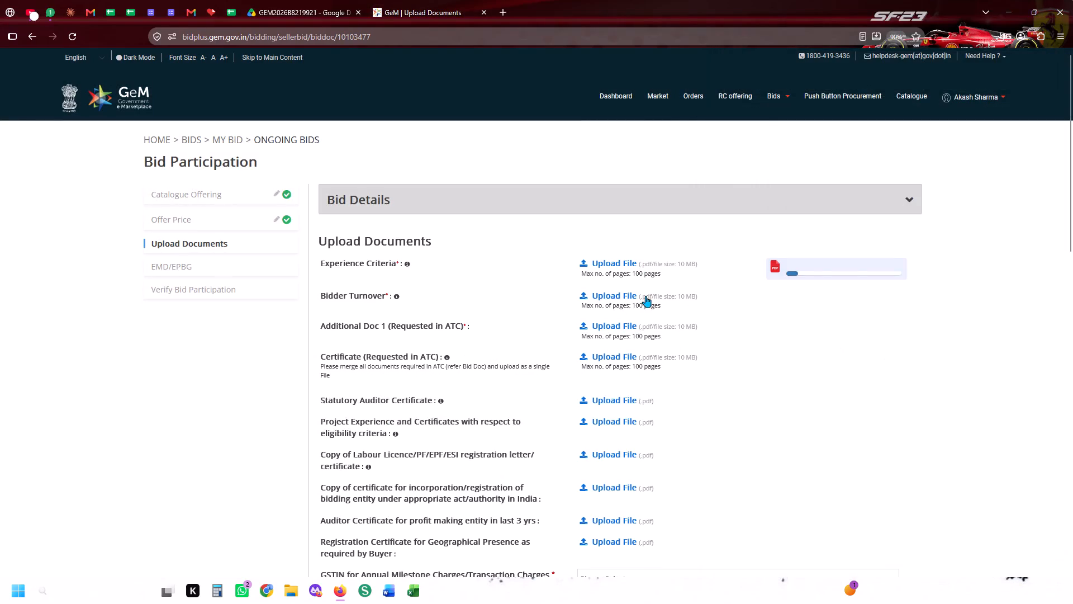
scroll(811, 285, "up", 4)
left_click(843, 236)
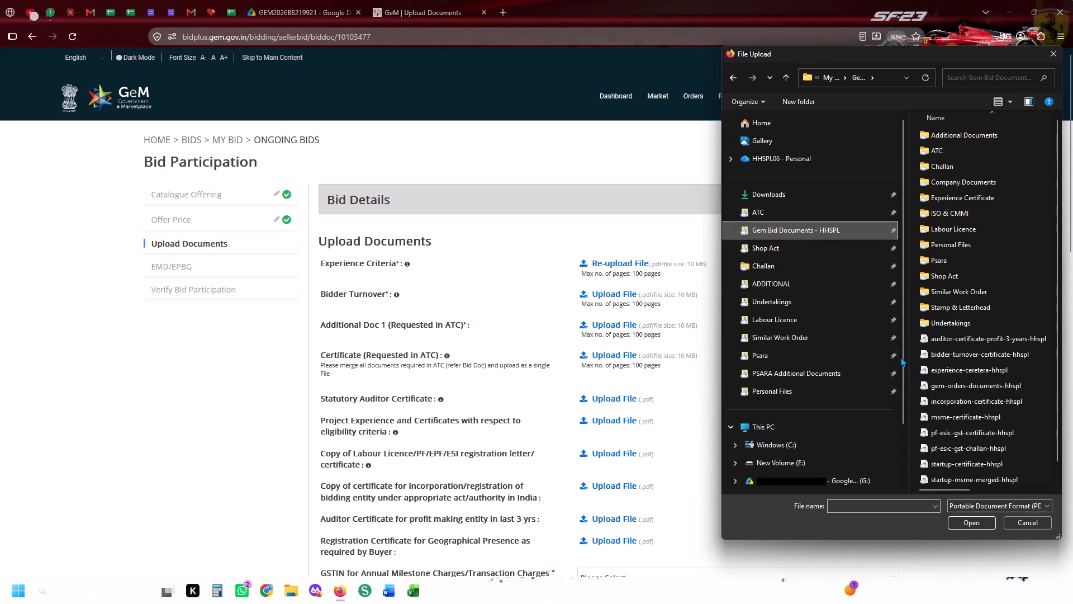
double_click(924, 353)
Upload bank-solvency-certificate-hhspl from the ADDITIONAL folder for Additional Doc 1 (Requested in ATC).
left_click(661, 331)
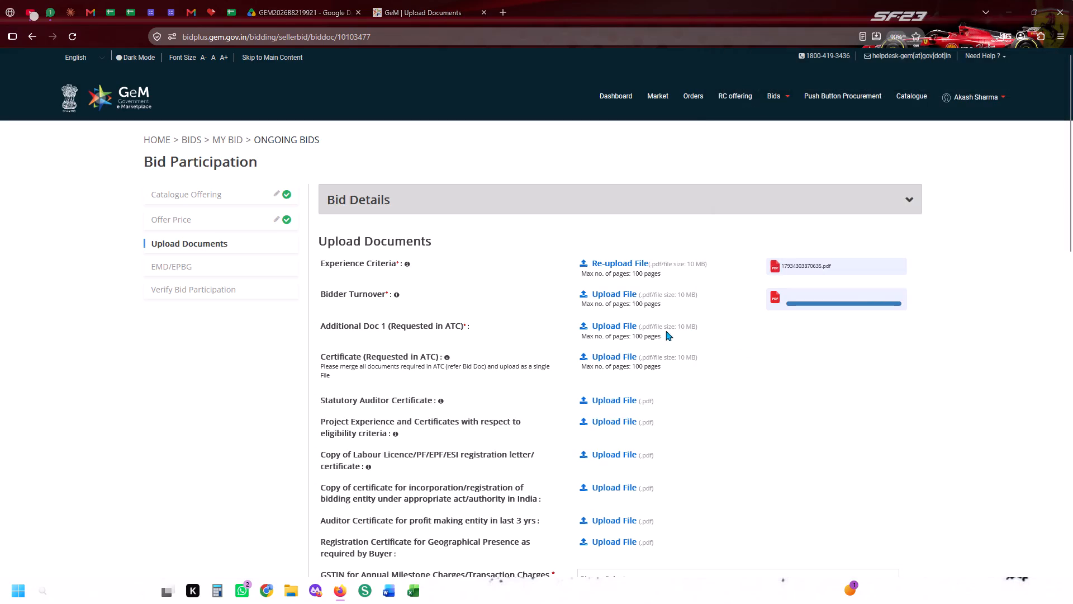
scroll(810, 289, "up", 4)
left_click(797, 262)
left_click(790, 274)
left_click(791, 280)
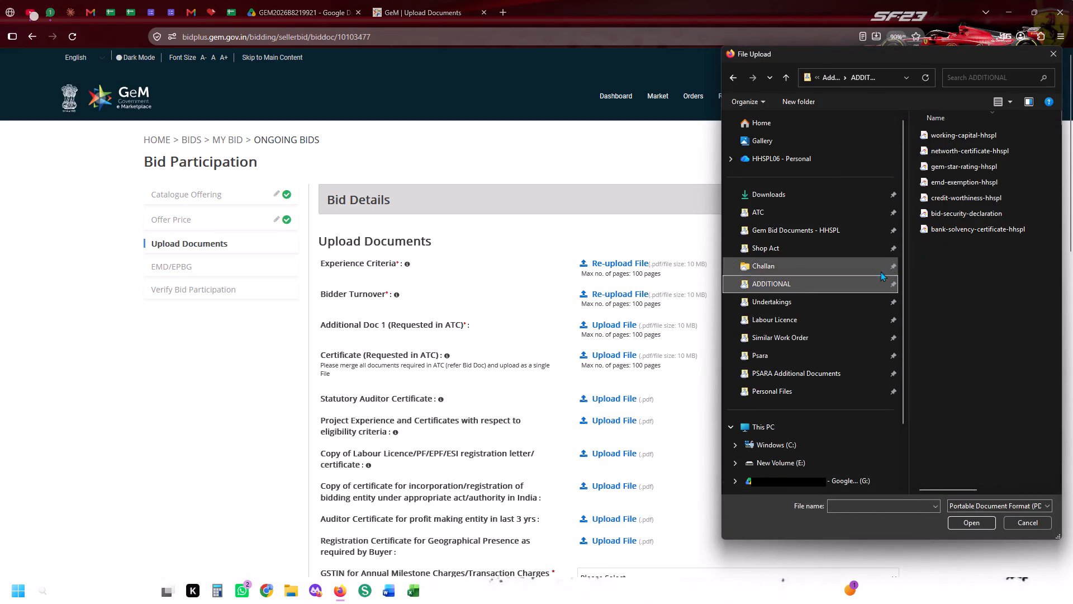
double_click(941, 235)
Upload GJ-Tender-Atc from the Personal Files folder of Gem Bid Documents - HHSPL for Certificate (Requested in ATC).
scroll(808, 290, "down", 1)
left_click(647, 279)
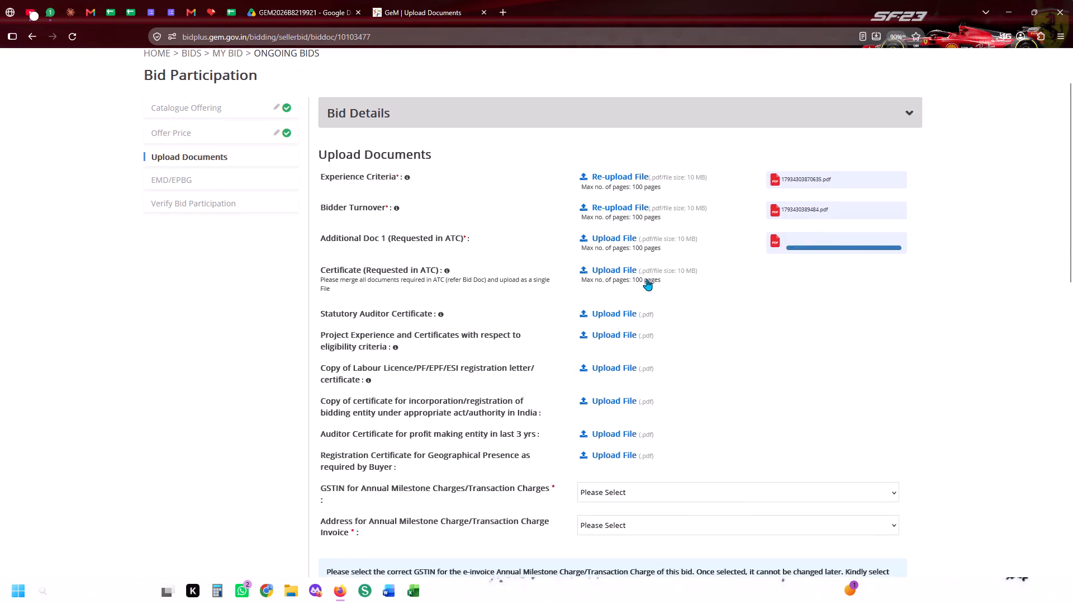
scroll(779, 281, "up", 2)
left_click(792, 241)
left_click(798, 235)
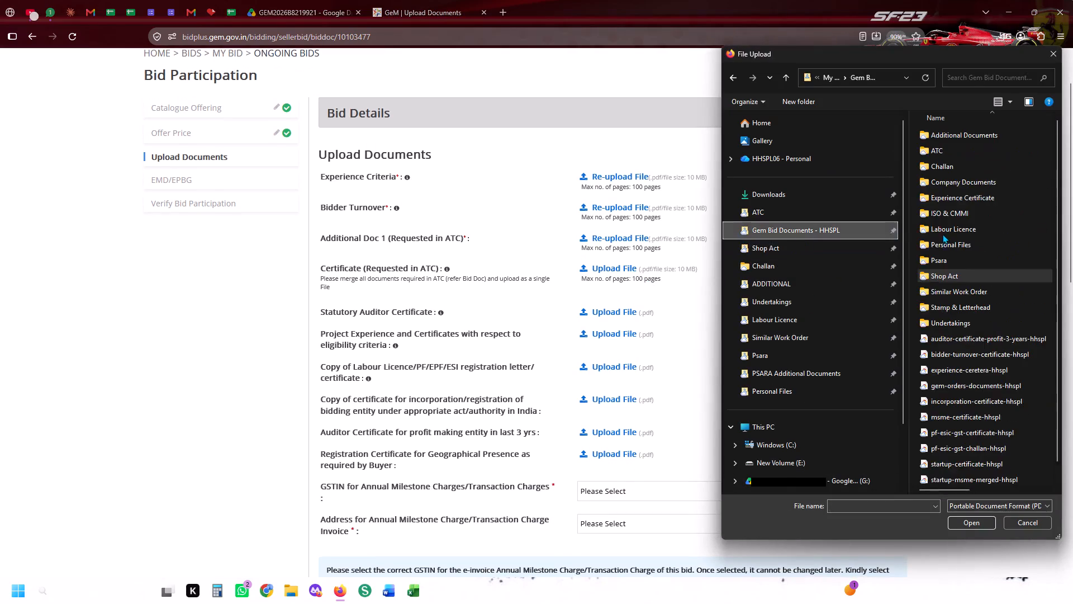
double_click(963, 191)
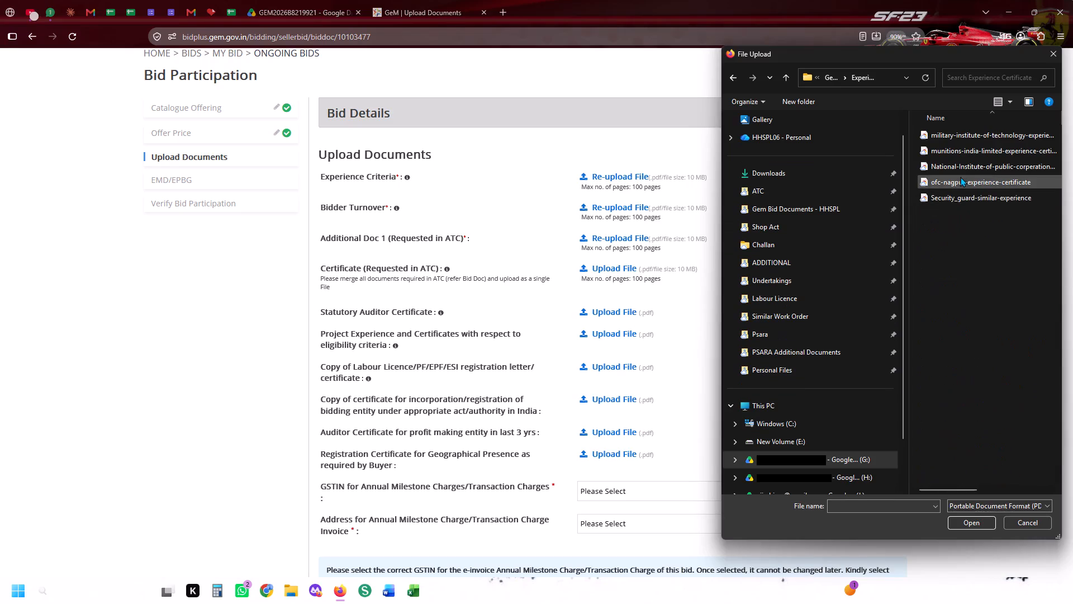
left_click(819, 217)
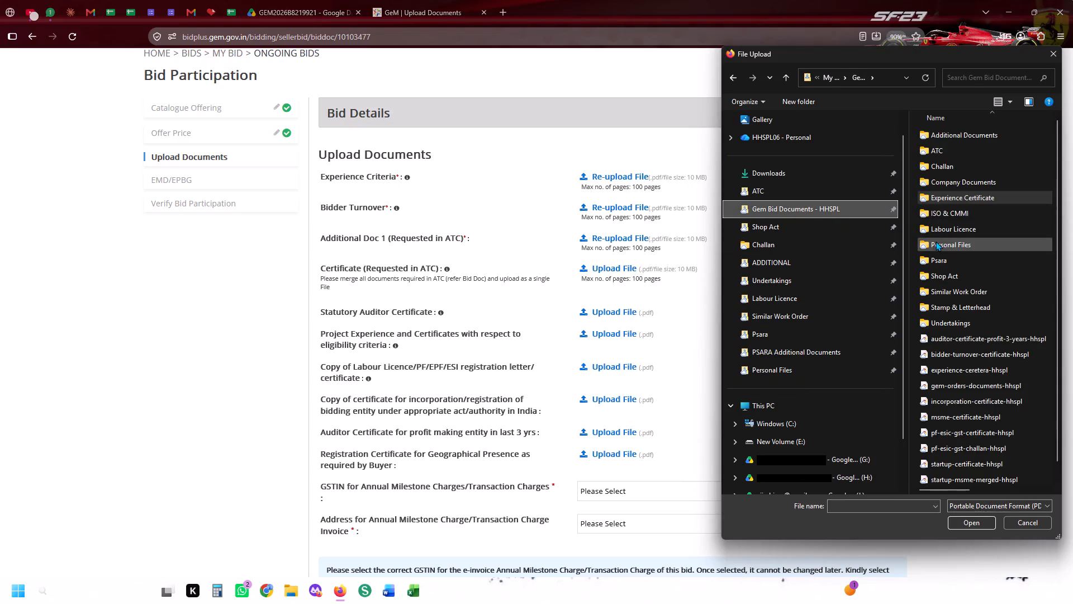
double_click(936, 241)
double_click(946, 322)
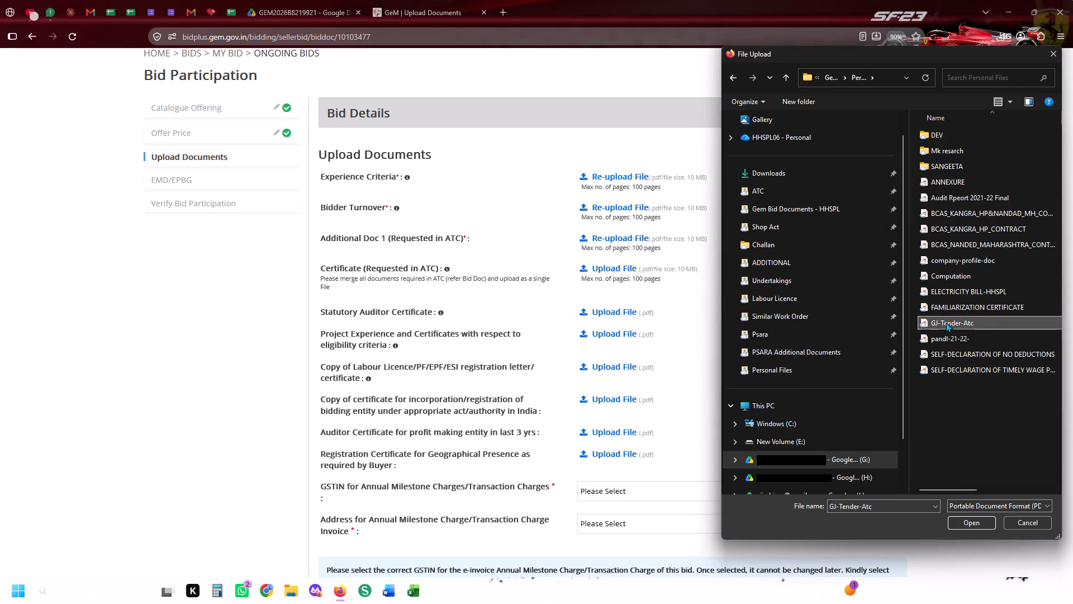
Upload statutory-auditor-certificate-hhspl from the Gem Bid Documents - HHSPL folder for Statutory Auditor Certificate.
left_click(632, 307)
scroll(776, 302, "up", 3)
left_click(808, 234)
scroll(943, 324, "down", 3)
left_click(949, 469)
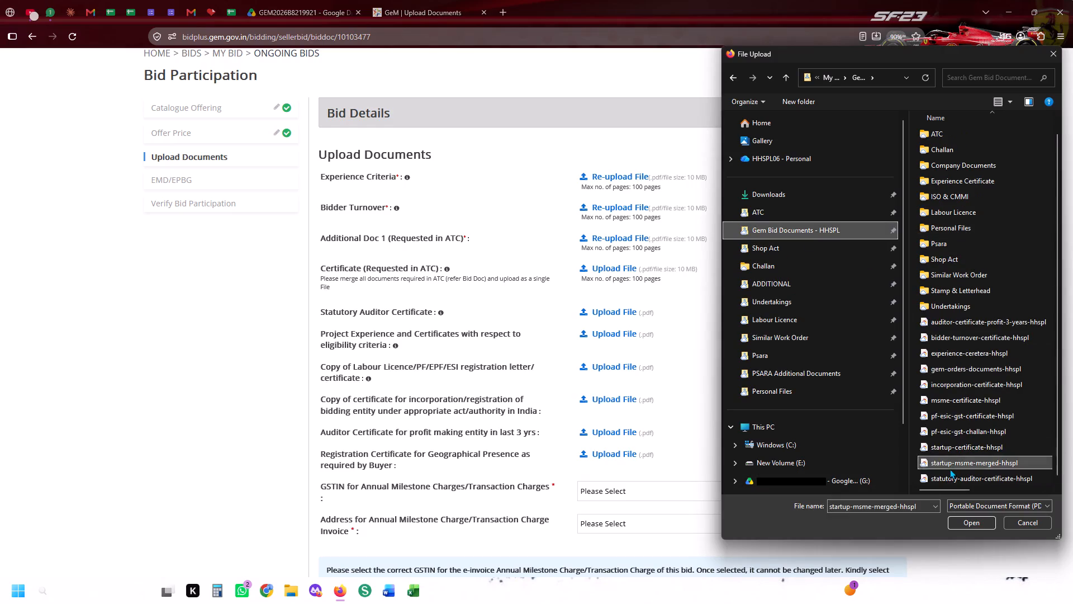
double_click(948, 475)
Upload gem-orders-documents-hhspl for Project Experience and Certificates with respect to eligibility criteria.
scroll(803, 392, "down", 1)
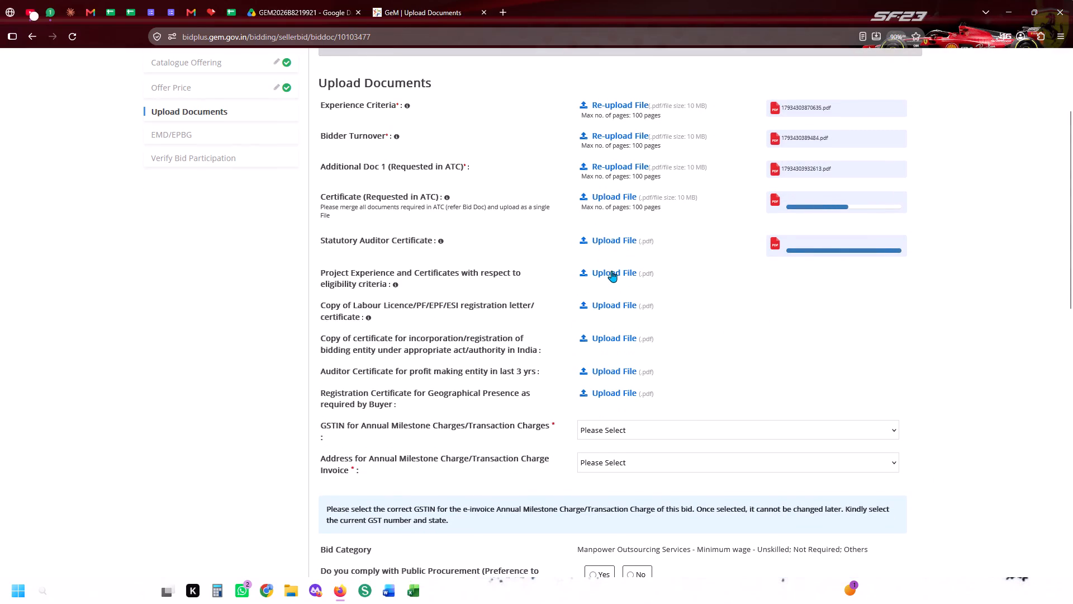
left_click(611, 271)
scroll(914, 294, "down", 5)
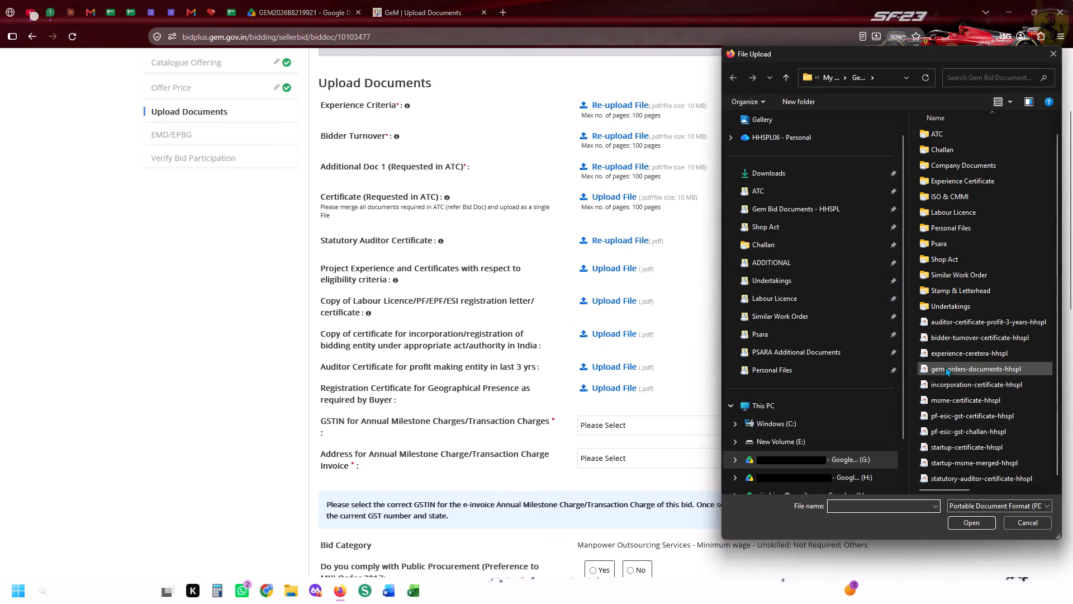
double_click(945, 367)
Upload pf-esic-gst-certificate-hhspl for Copy of Labour Licence/PF/EPF/ESI registration letter/certificate.
left_click(626, 301)
scroll(903, 316, "down", 4)
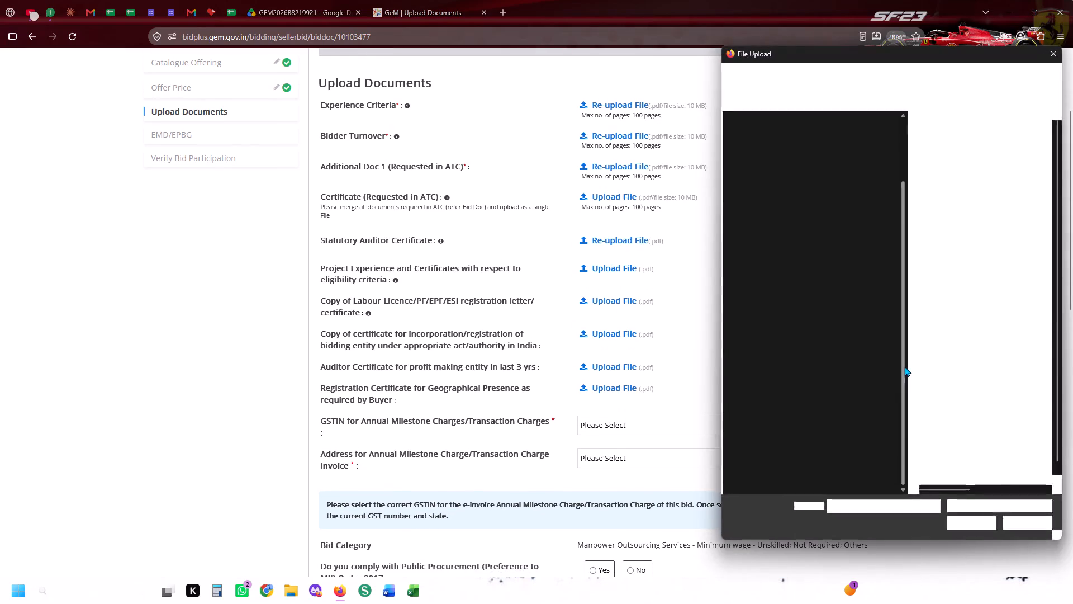
double_click(947, 433)
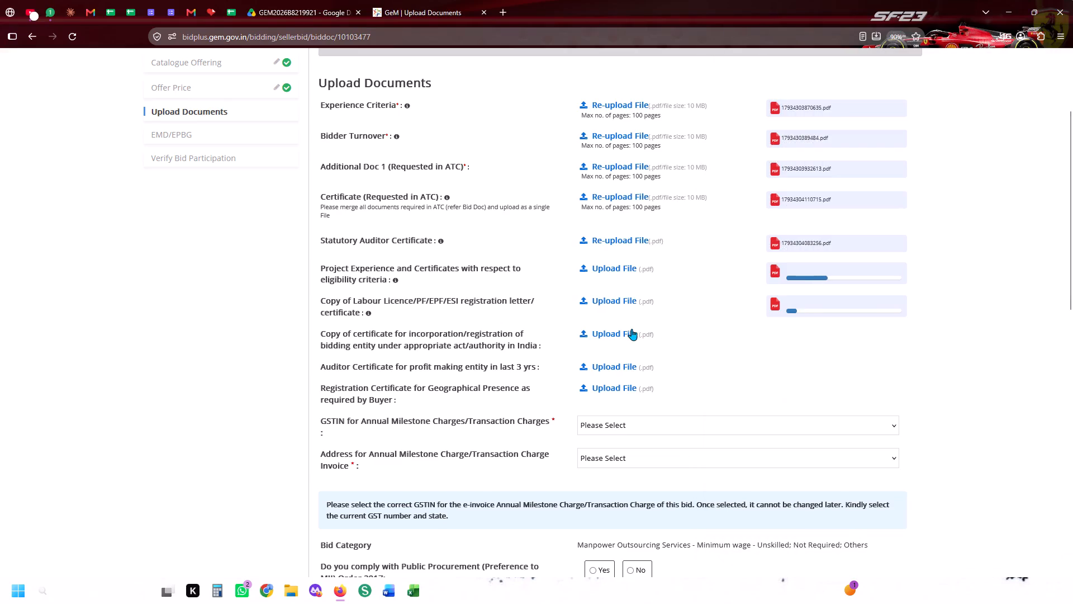
Upload incorporation-certificate-hhspl for the certificate of incorporation/registration of the bidding entity in India.
left_click(632, 329)
scroll(861, 324, "down", 4)
double_click(957, 404)
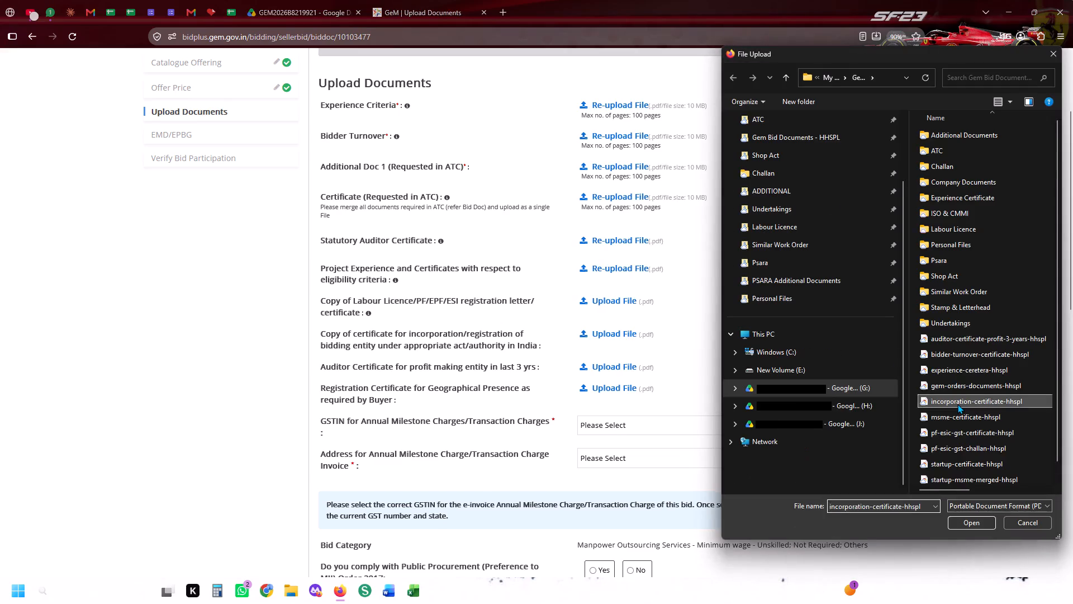
Upload auditor-certificate-profit-3-years-hhspl for Auditor Certificate for profit making entity in last 3 yrs.
left_click(625, 367)
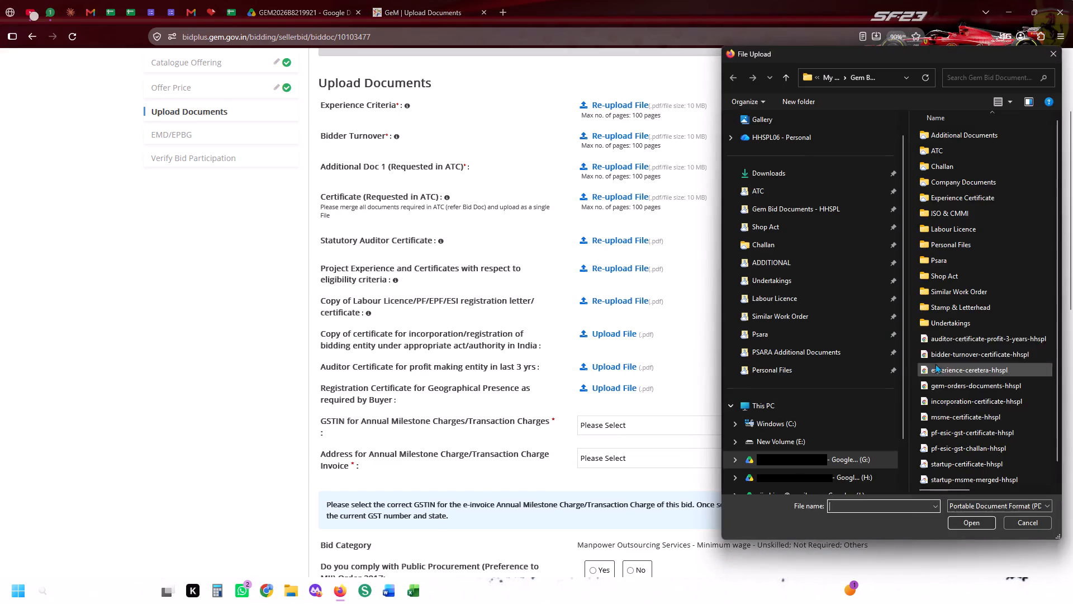
double_click(954, 338)
Check the tender's row in the Daily Tender Sheet and upload gj-rajkot-rent-agreement-hhspl from the Shop Act folder for Geographical Presence.
left_click(232, 5)
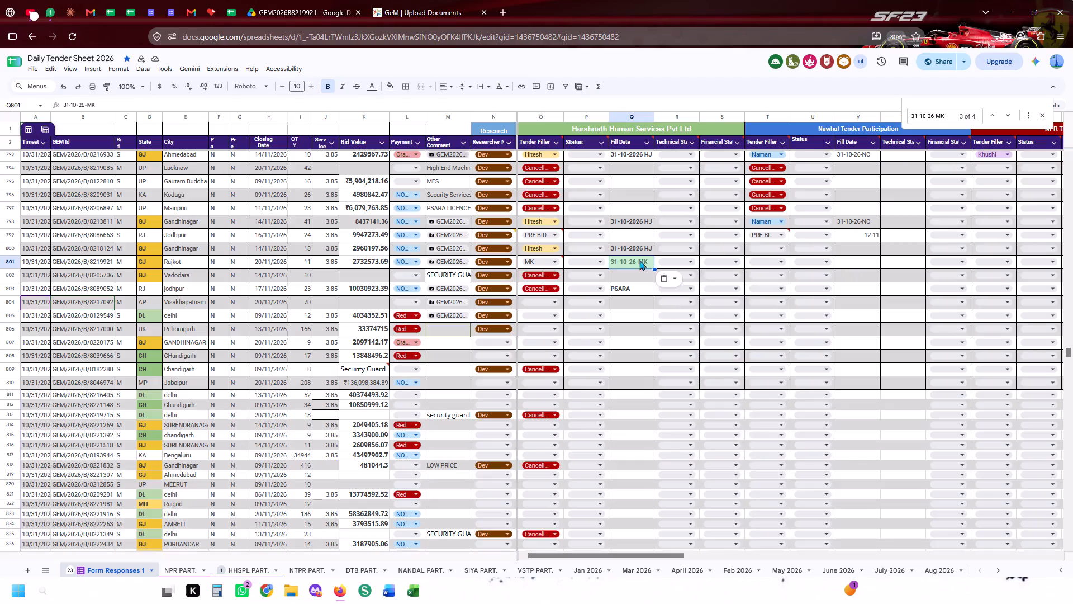
left_click(416, 1)
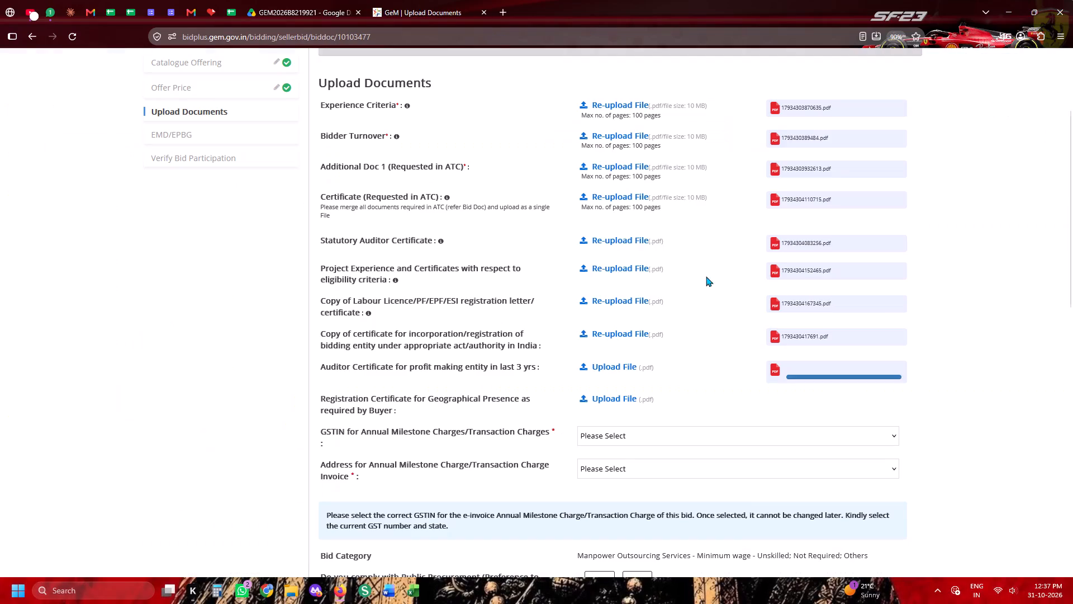
left_click(629, 402)
left_click(625, 393)
scroll(791, 282, "up", 4)
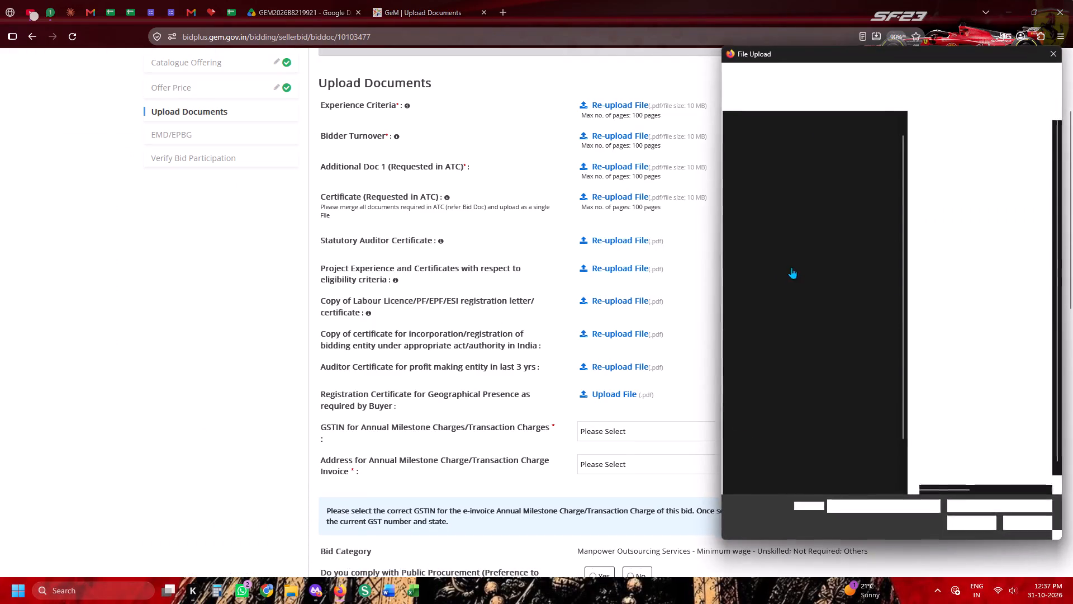
left_click(801, 236)
left_click(801, 237)
left_click(803, 243)
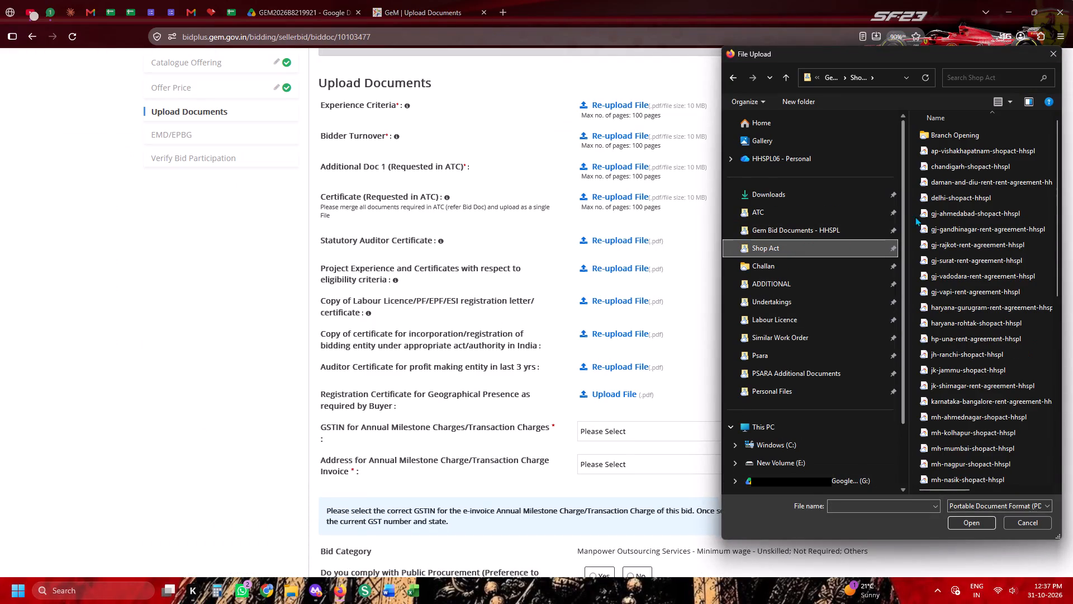
left_click(969, 256)
double_click(962, 244)
Select and confirm the registered GSTIN and the Jaipur office address for the annual milestone/transaction charge invoice.
scroll(816, 326, "down", 3)
left_click(638, 213)
left_click(637, 245)
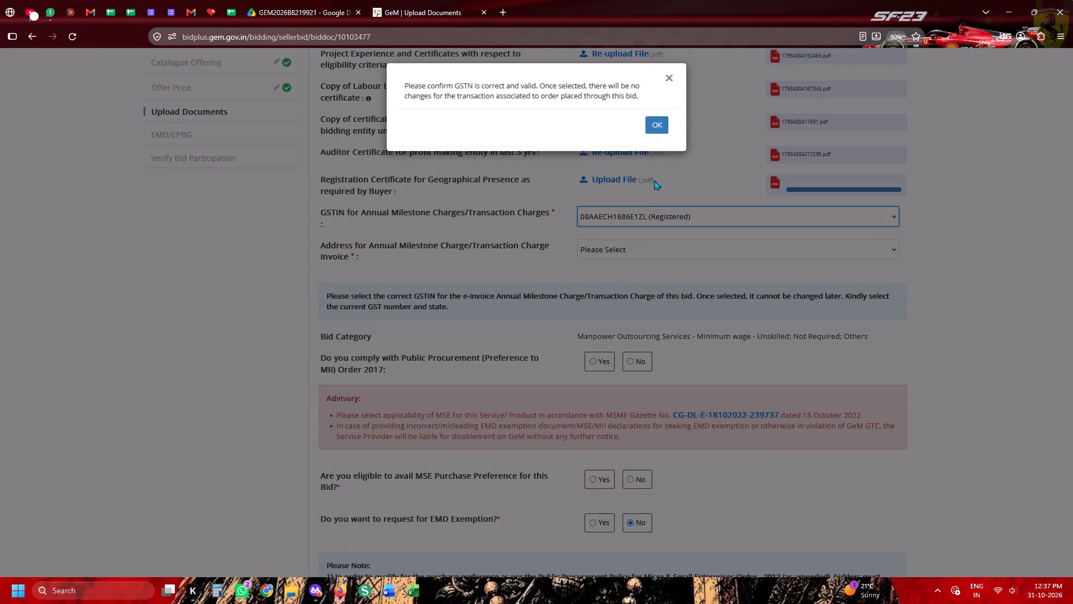
left_click(659, 119)
left_click(616, 256)
left_click(616, 280)
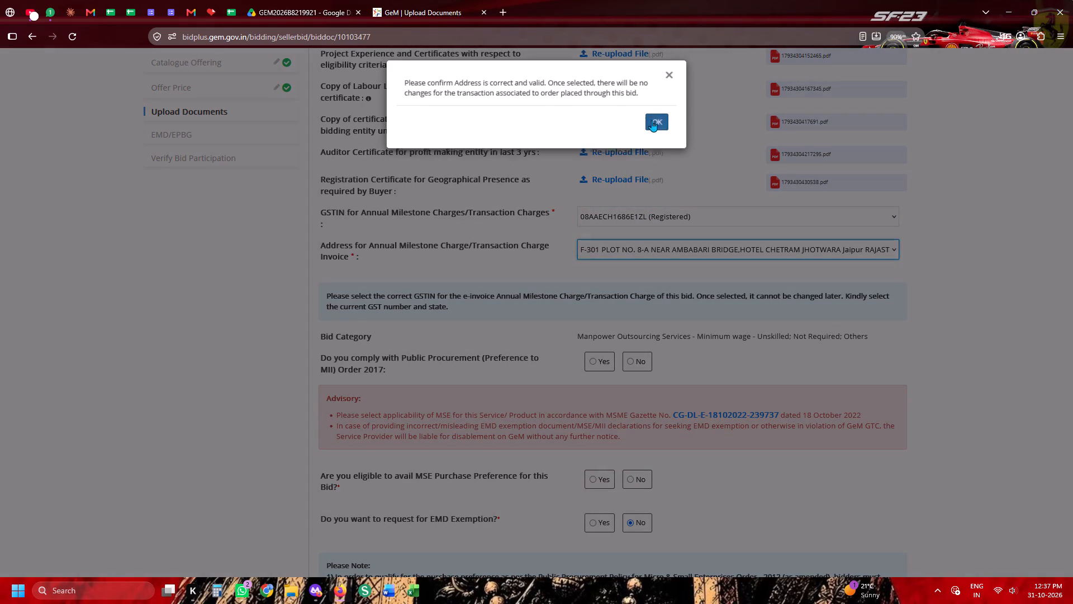
left_click(652, 116)
left_click(648, 129)
Answer Yes to MII Order 2017 compliance, MSE Purchase Preference eligibility and the EMD Exemption request.
left_click(596, 360)
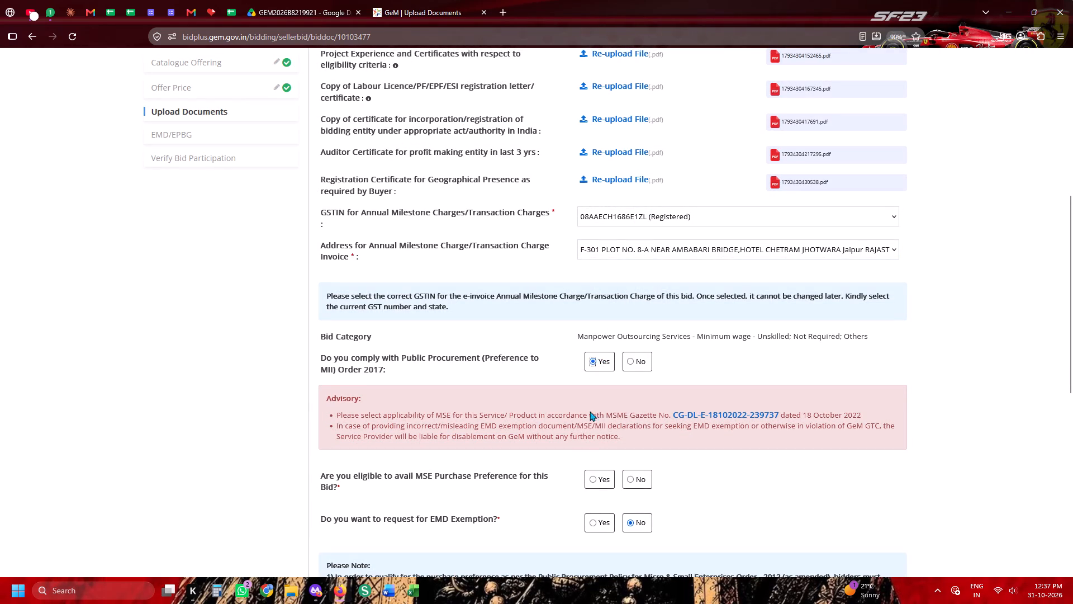
left_click(590, 478)
left_click(595, 547)
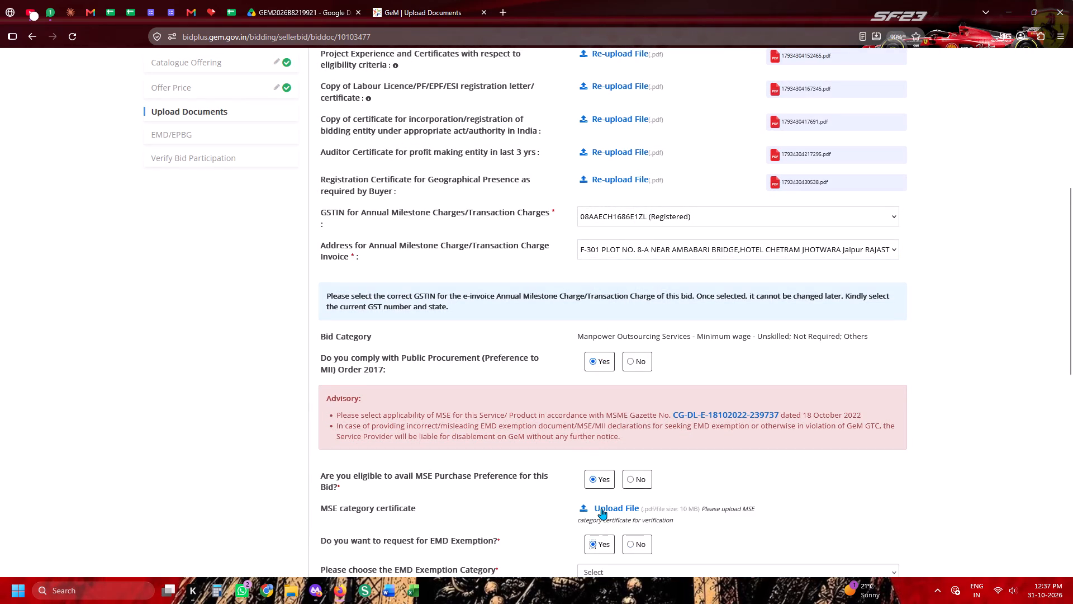
Upload msme-certificate-hhspl from the Gem Bid Documents - HHSPL folder as the MSE category certificate.
left_click(601, 508)
scroll(797, 309, "up", 3)
left_click(807, 237)
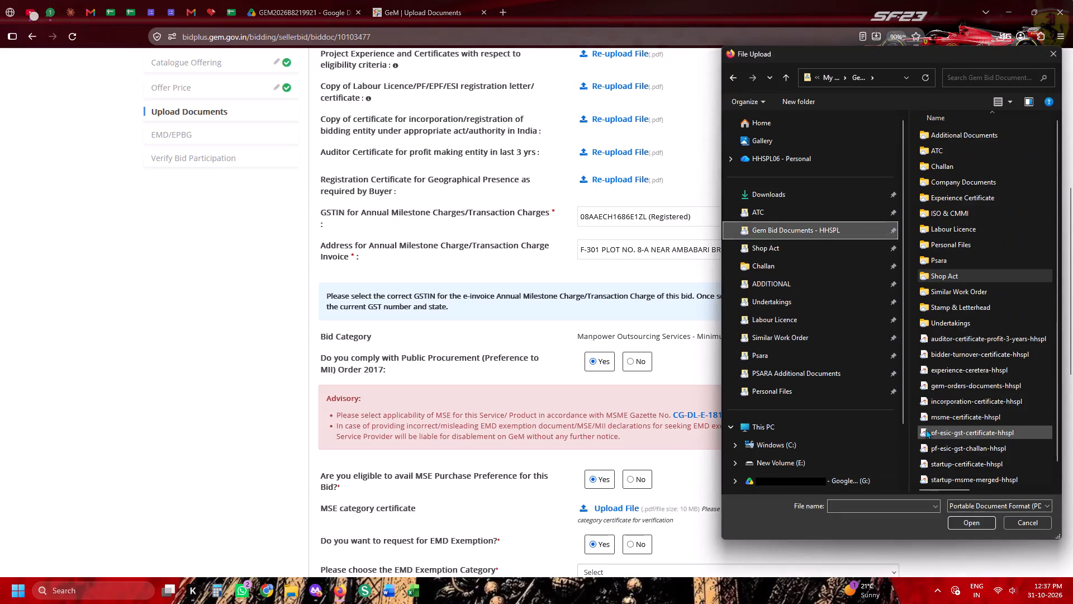
double_click(932, 412)
Choose Start-up as the EMD Exemption Category.
scroll(815, 323, "down", 3)
left_click(602, 361)
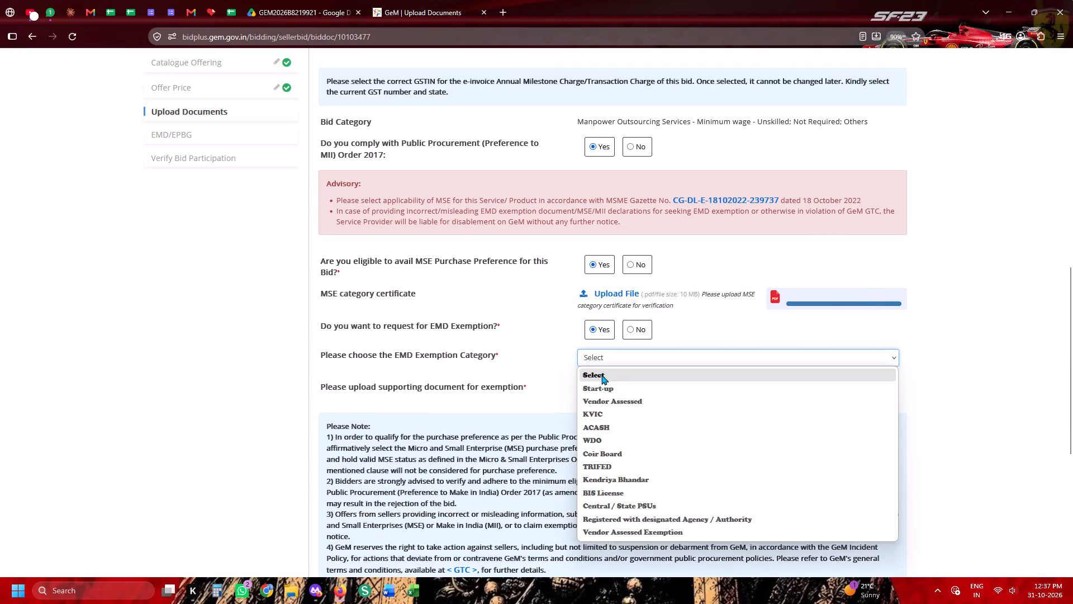
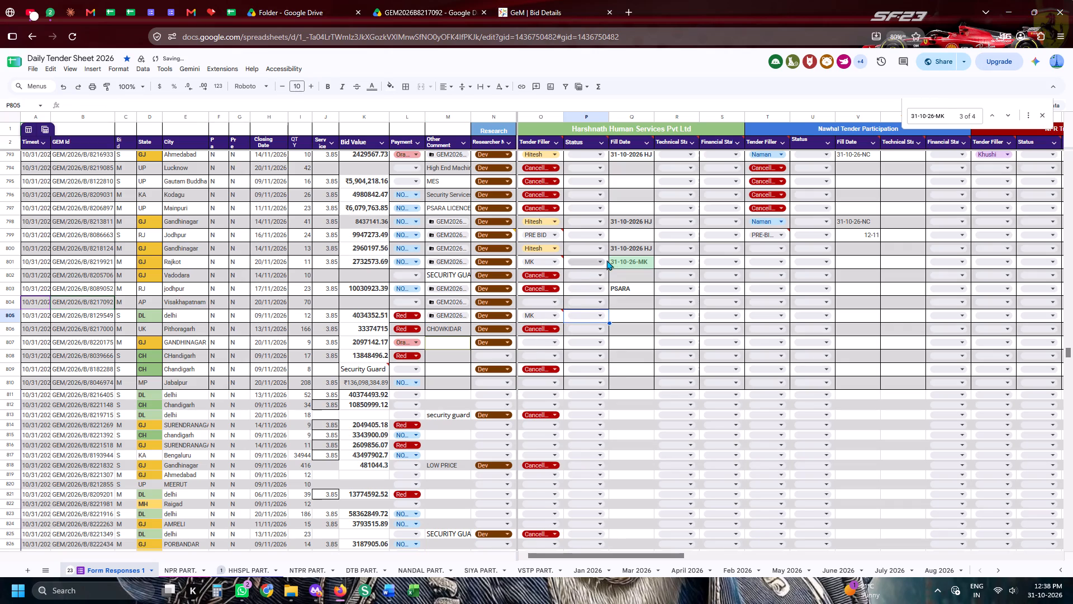
Set the Harshnath Human Services Tender Filler for the Rajkot tender GEM/2026/B/8219921 to Mohit.
left_click(610, 259)
left_click(557, 265)
left_click(529, 277)
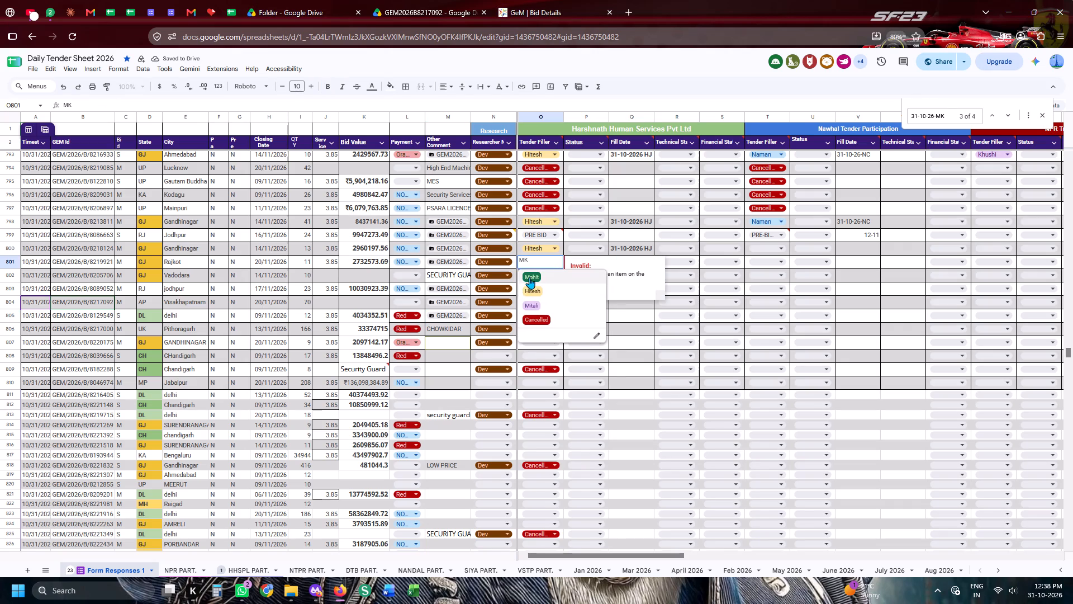
left_click(643, 336)
Copy the Rajkot row's Fill Date 31-10-26-MK into the Harshnath Fill Date of the delhi tender GEM/2026/B/8129549.
left_click(629, 274)
left_click(629, 265)
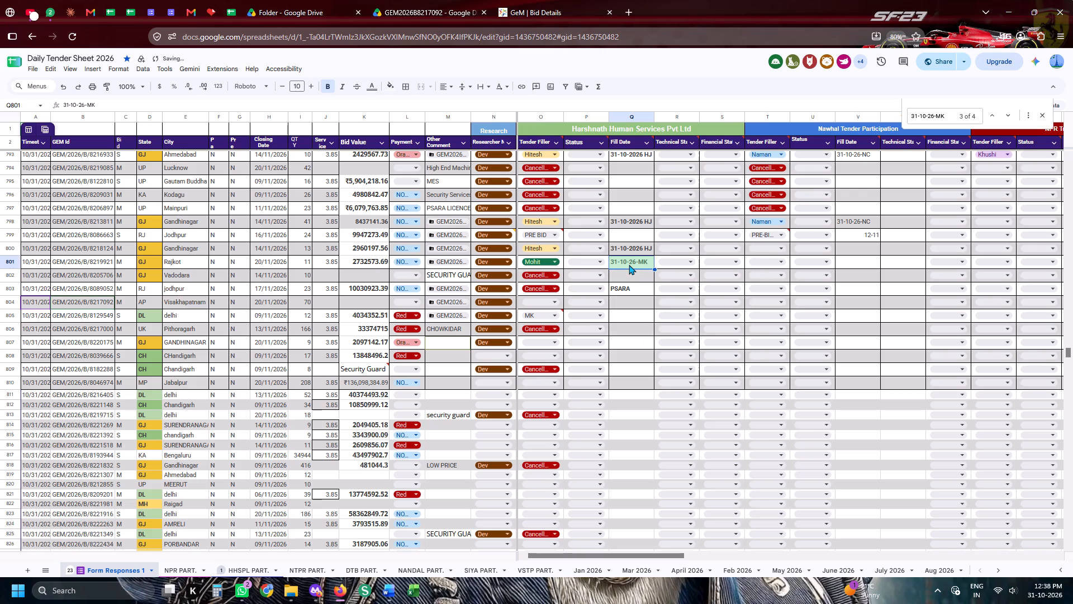
key("ctrl+c")
left_click(649, 323)
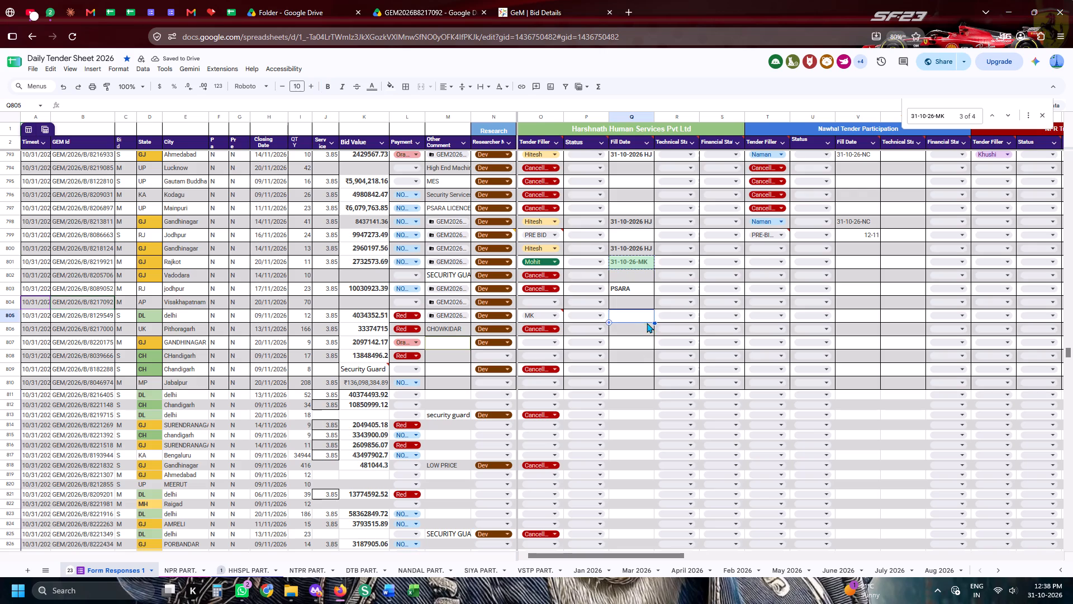
key("ctrl+v")
Search the sheet for the Fill Date entry 31-10-2026 HJ, copied from the Gandhinagar tender GEM/2026/B/8218124.
left_click(616, 239)
left_click(612, 244)
left_click(614, 252)
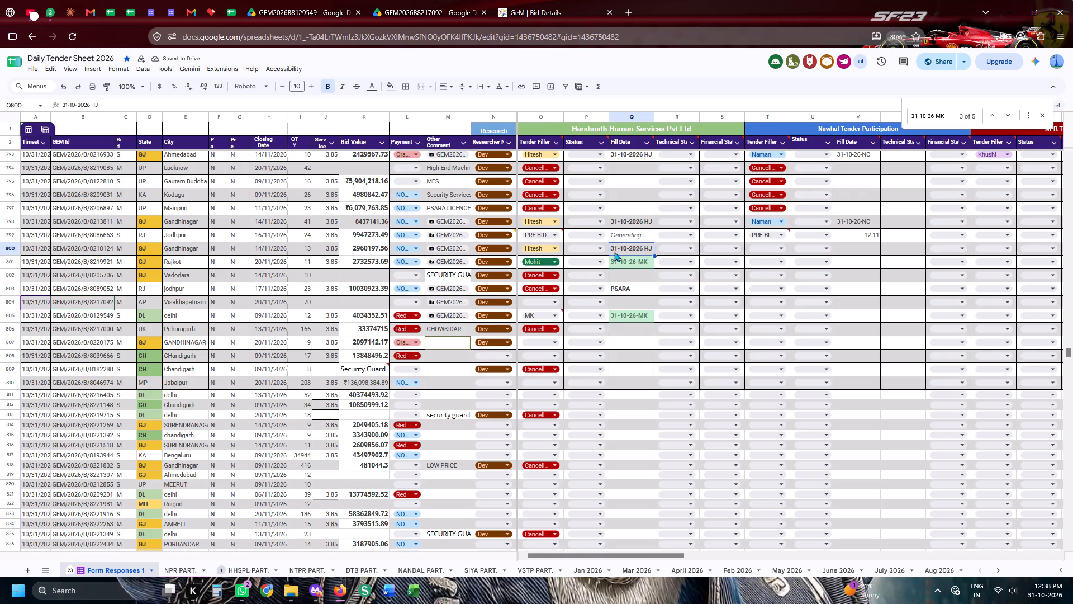
key("ctrl+c")
key("ctrl+f")
key("ctrl+v")
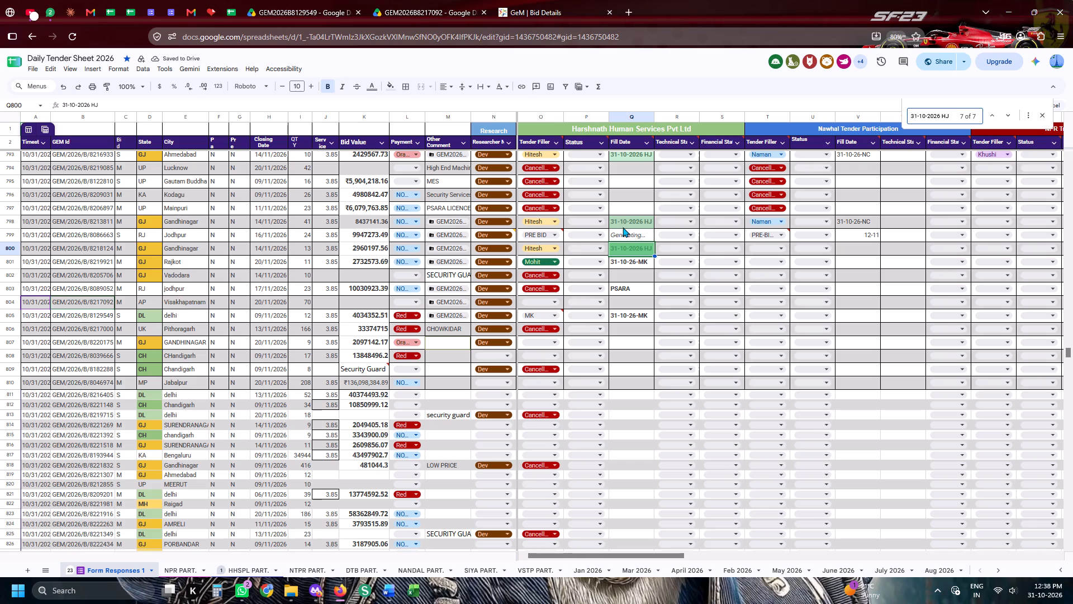
Clear the Harshnath Fill Date cell of the PRE BID tender GEM/2026/B/8086663 in row 799.
left_click(623, 227)
left_click(623, 235)
key("Delete")
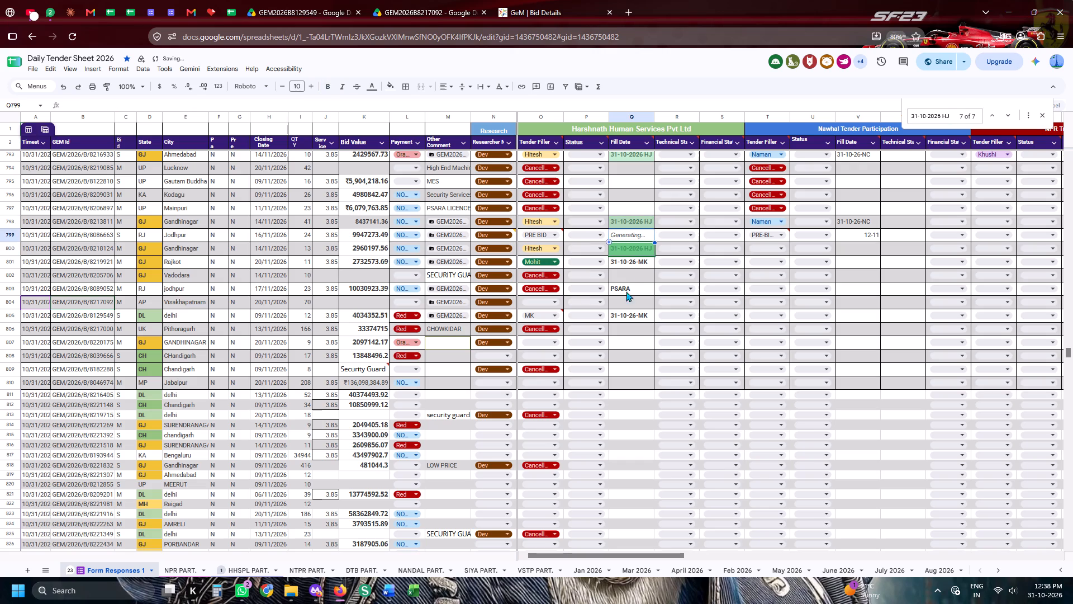
left_click(627, 335)
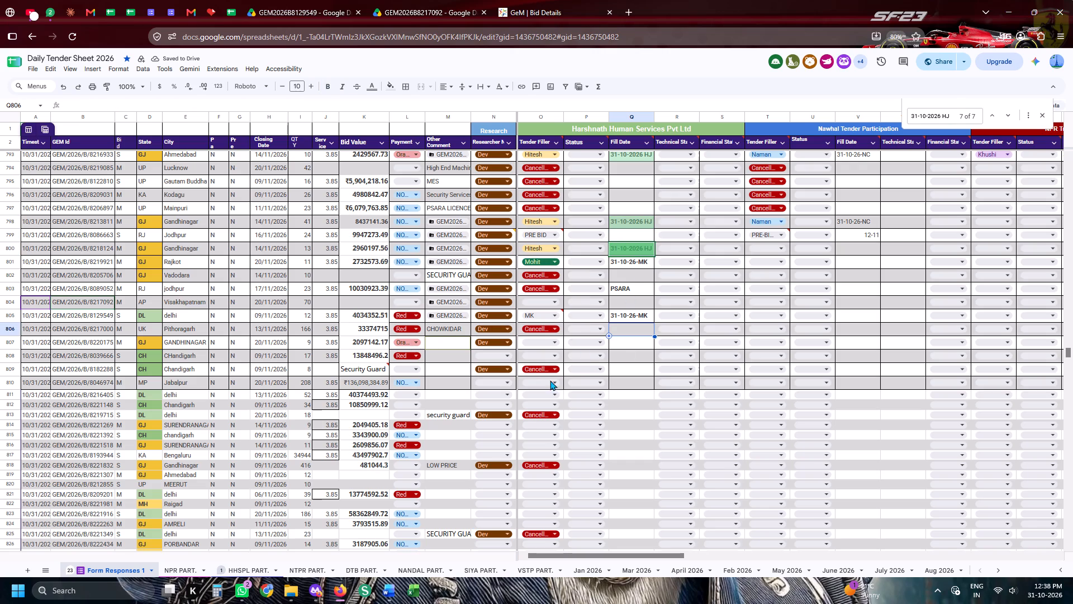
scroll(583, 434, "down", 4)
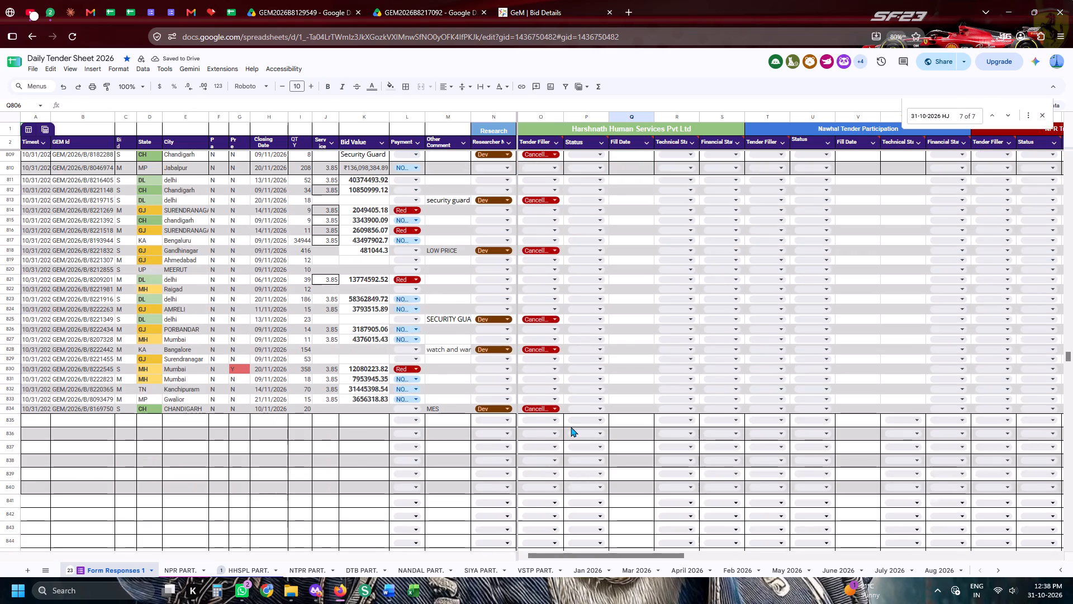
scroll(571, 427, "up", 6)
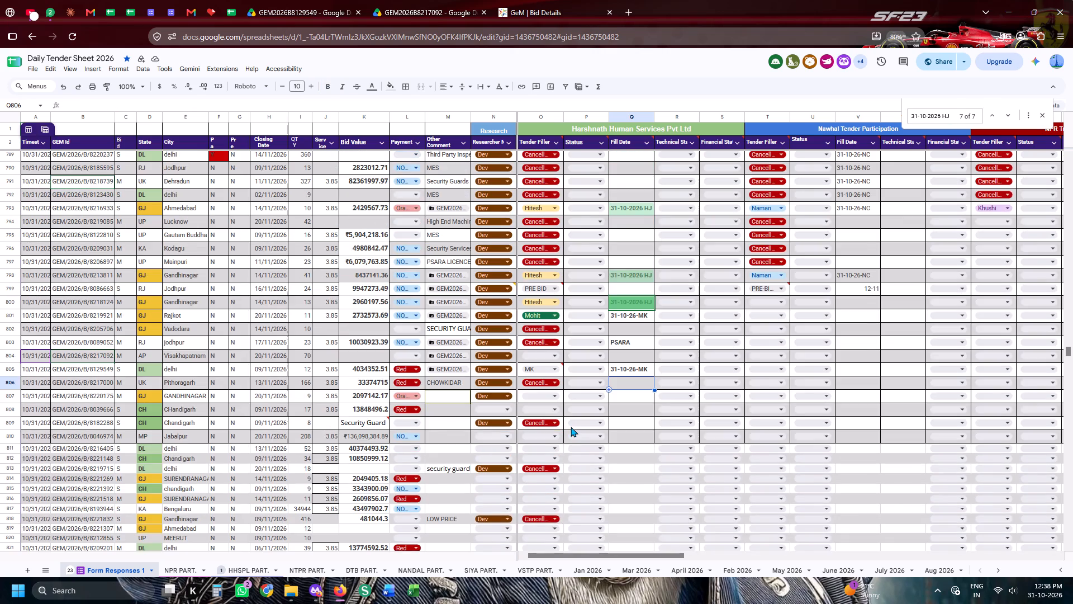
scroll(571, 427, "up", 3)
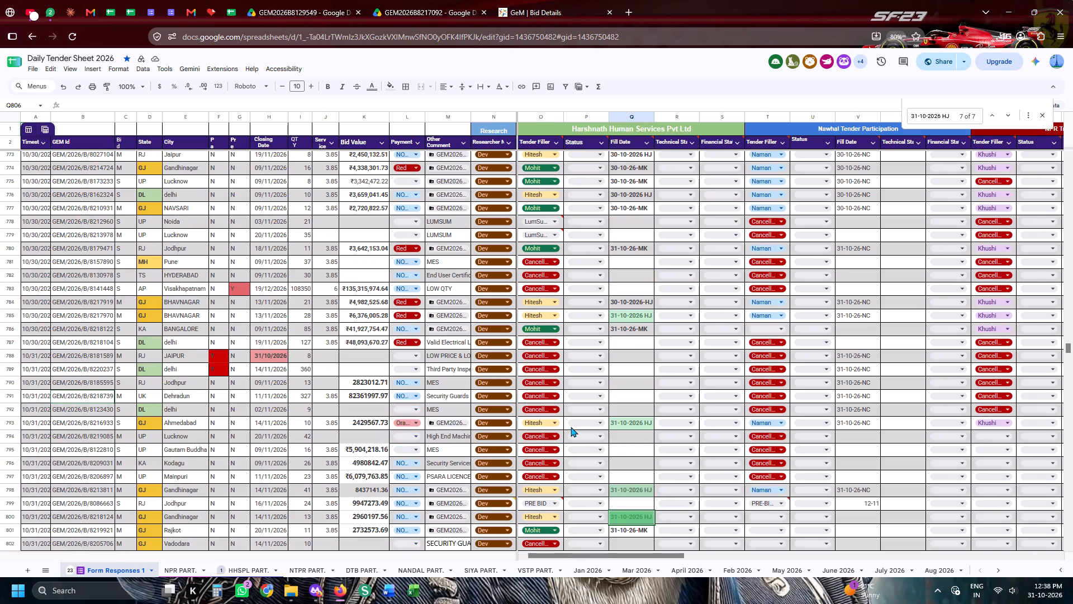
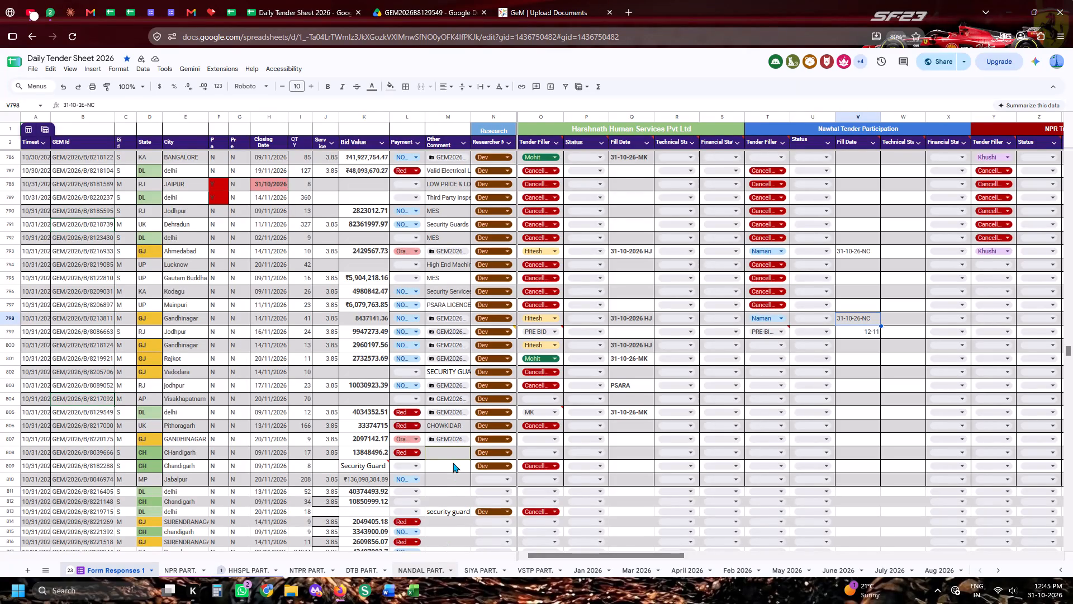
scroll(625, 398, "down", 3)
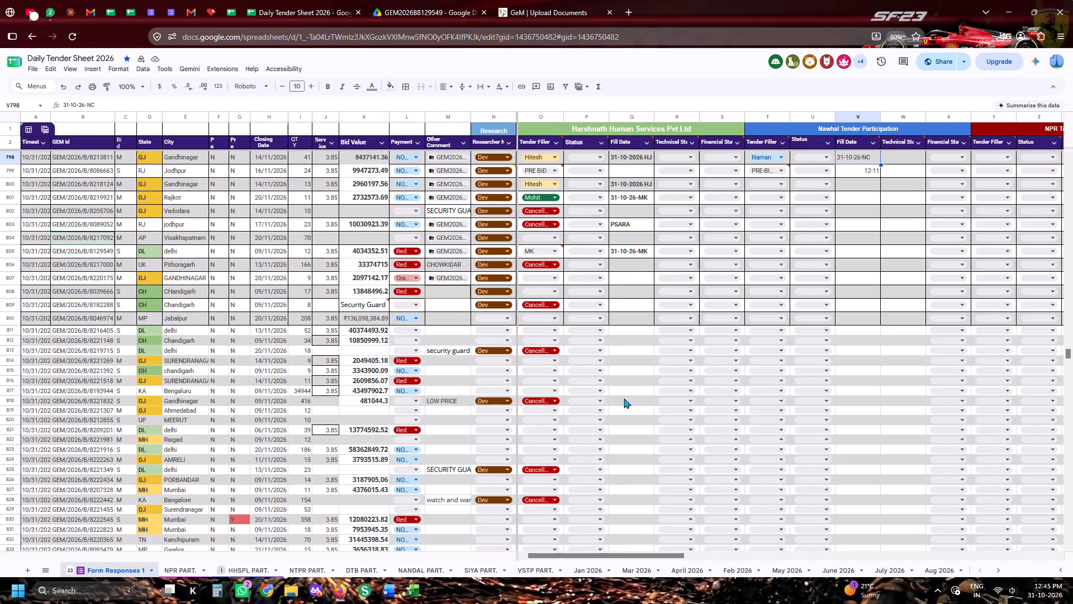
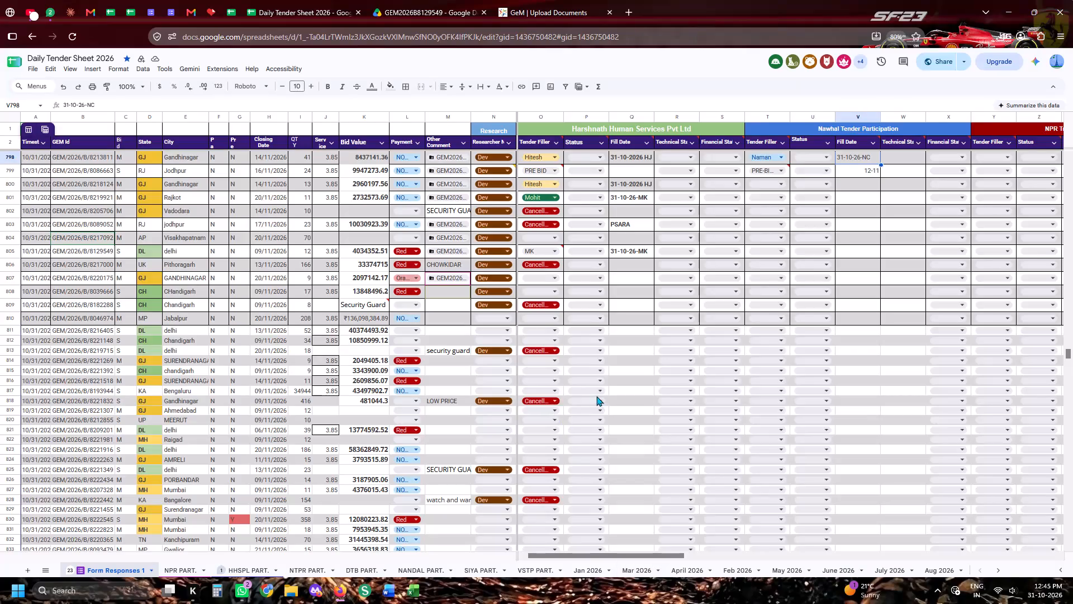
Check the REQUIRED DOCUMENTS PDF in the Drive folder of tender GEM2026B8129549.
left_click(467, 0)
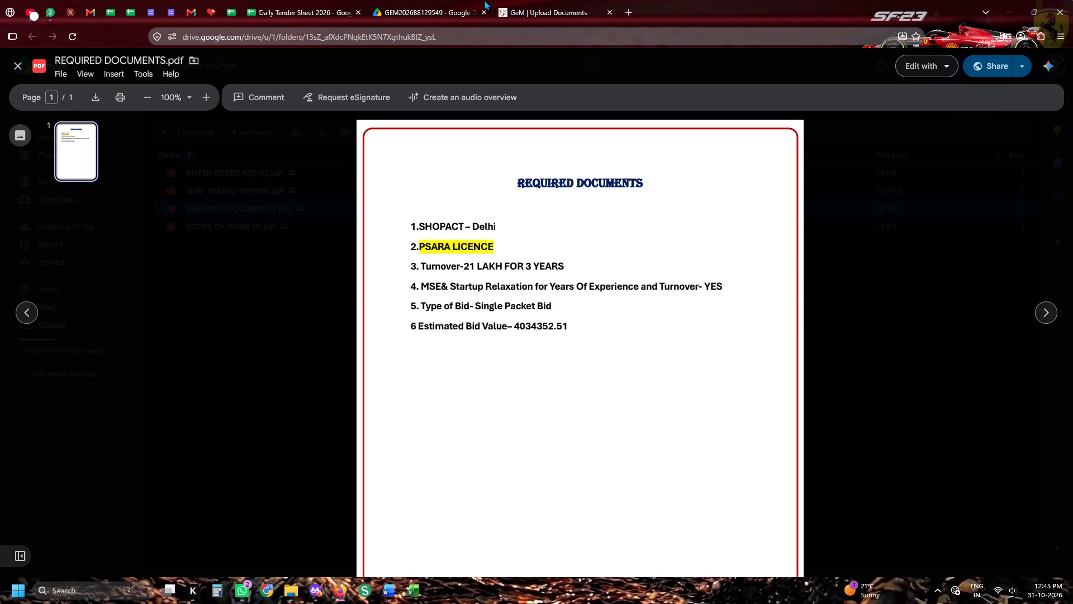
left_click(492, 0)
left_click(498, 0)
Close the duplicate browser tab of Daily Tender Sheet 2026.
left_click(303, 0)
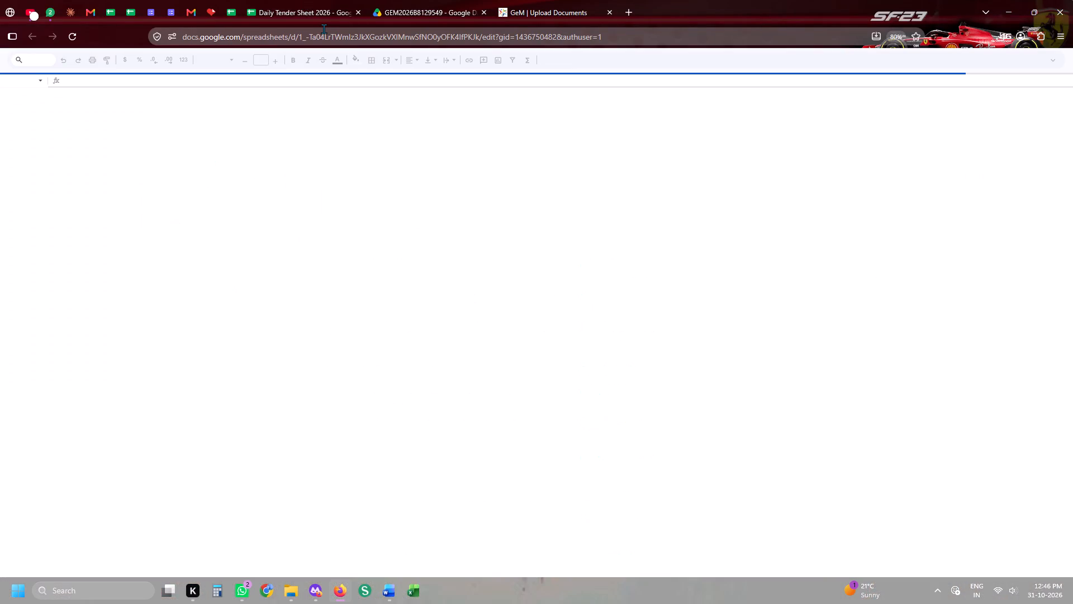
left_click(271, 9)
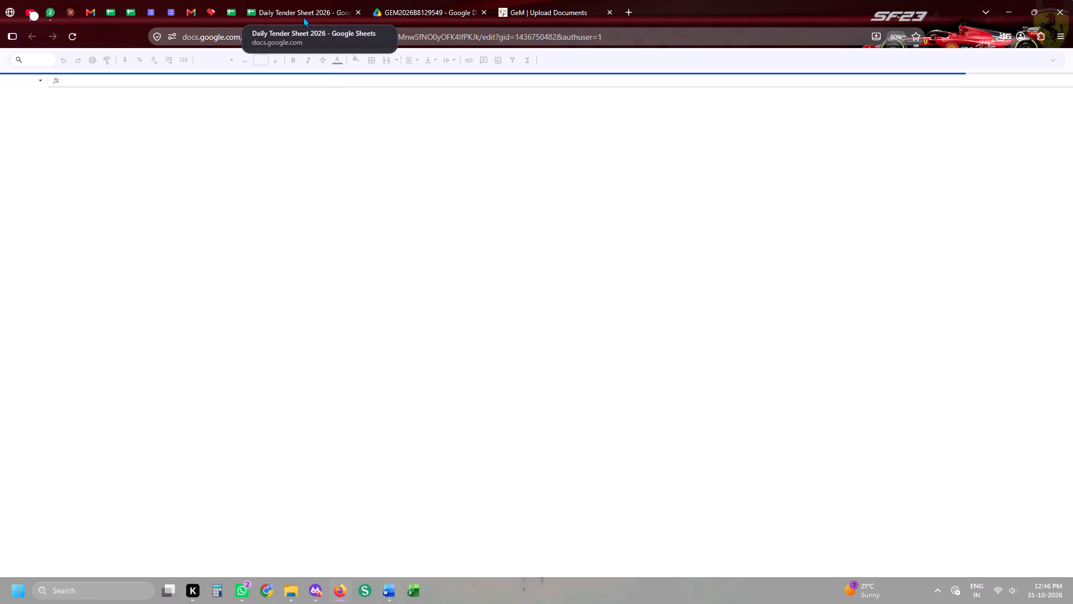
left_click(356, 17)
Return to the already loaded Daily Tender Sheet and select the entire row of delhi tender GEM/2026/B/8129549.
left_click(225, 21)
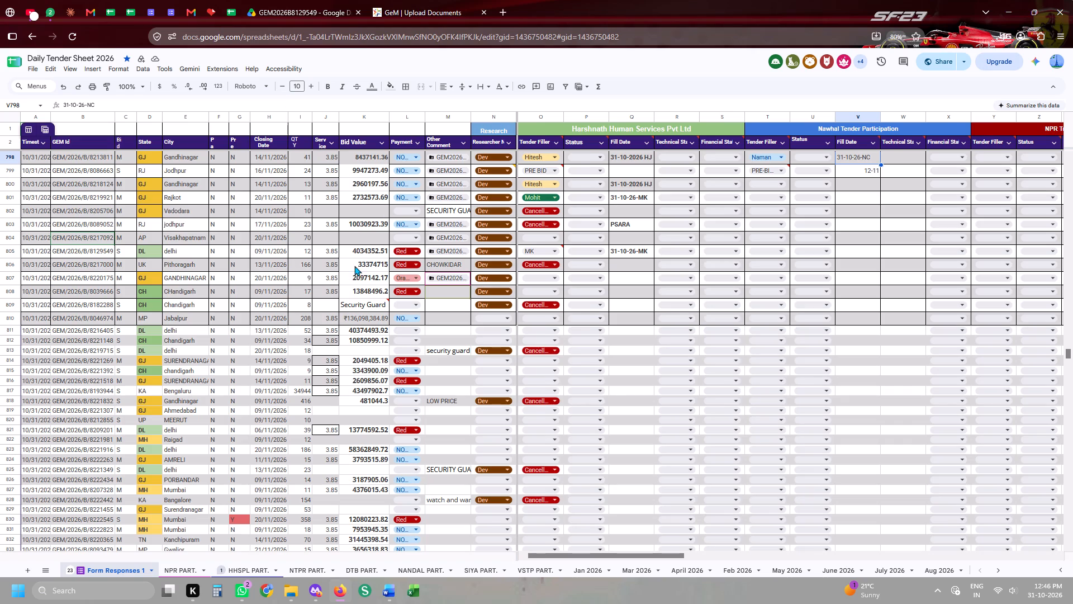
left_click(0, 256)
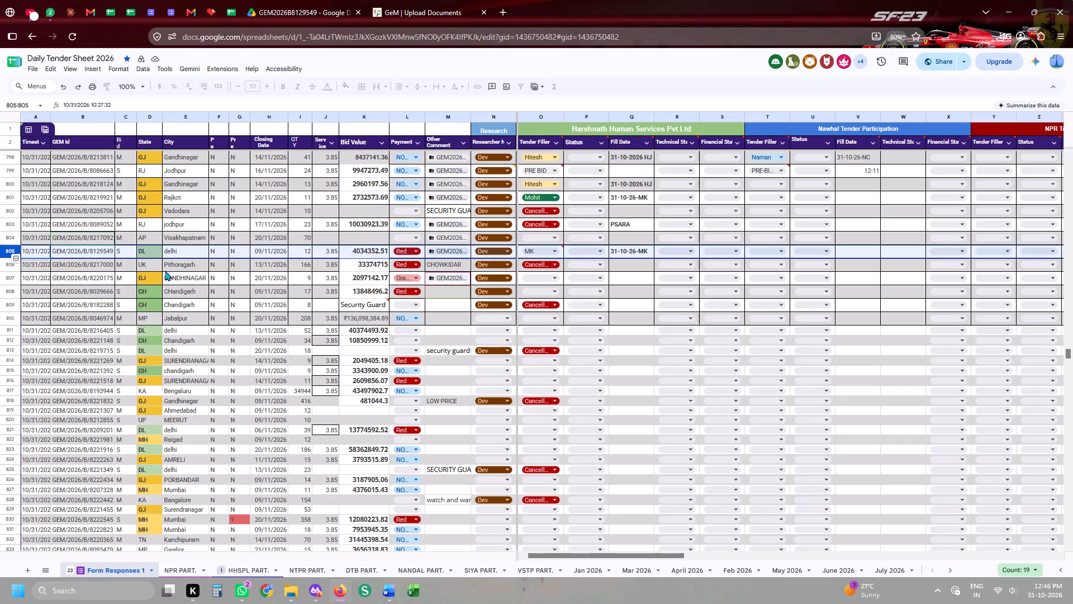
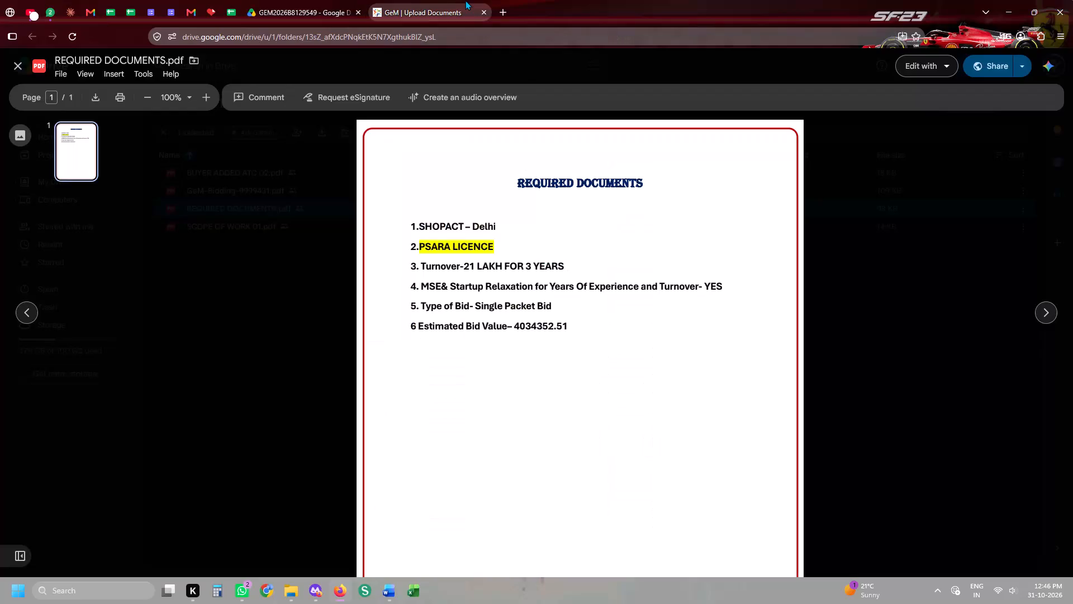
Close the REQUIRED DOCUMENTS PDF preview in the Drive folder of tender GEM2026B8129549.
left_click(466, 0)
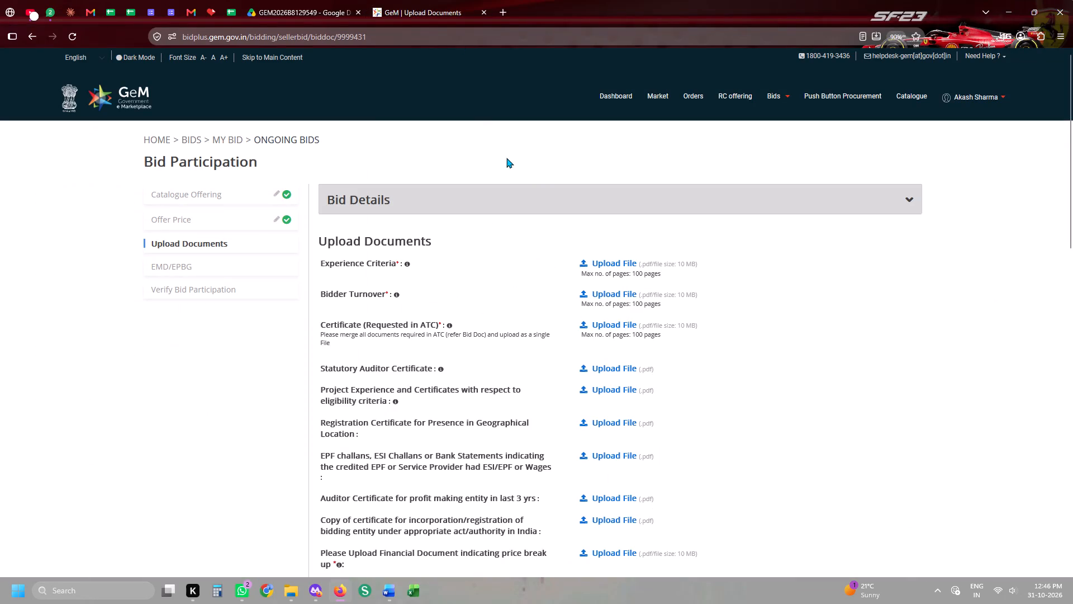
left_click(287, 0)
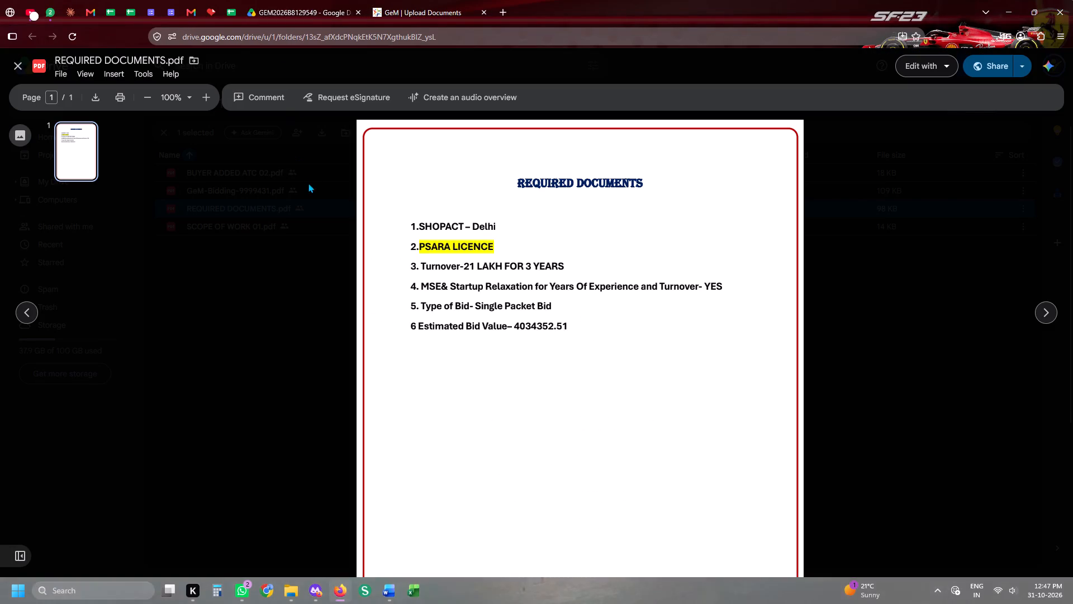
left_click(15, 63)
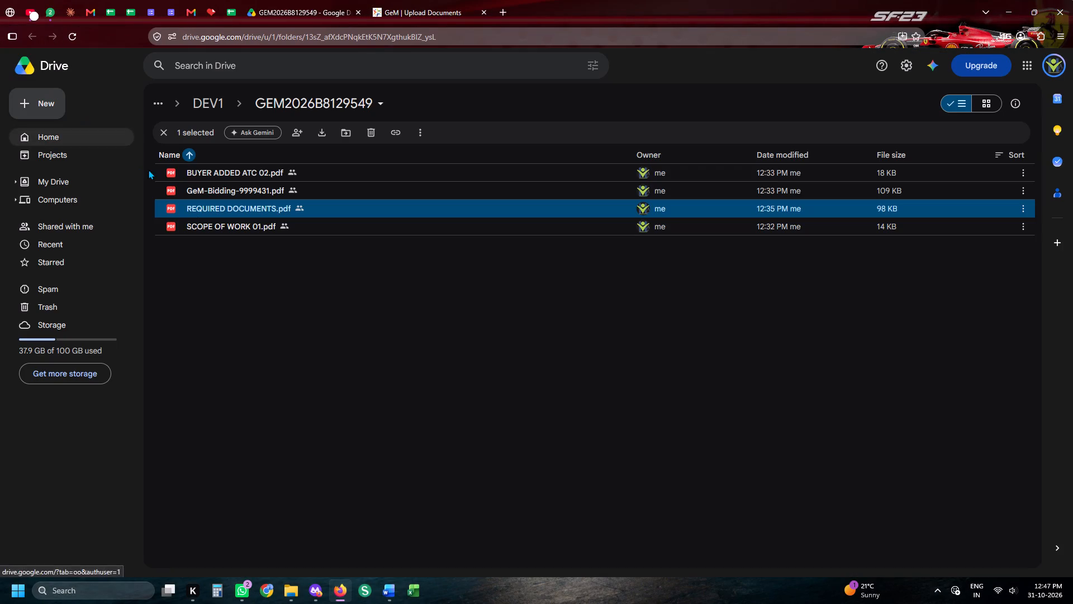
left_click(431, 0)
scroll(581, 265, "down", 6)
scroll(579, 271, "up", 2)
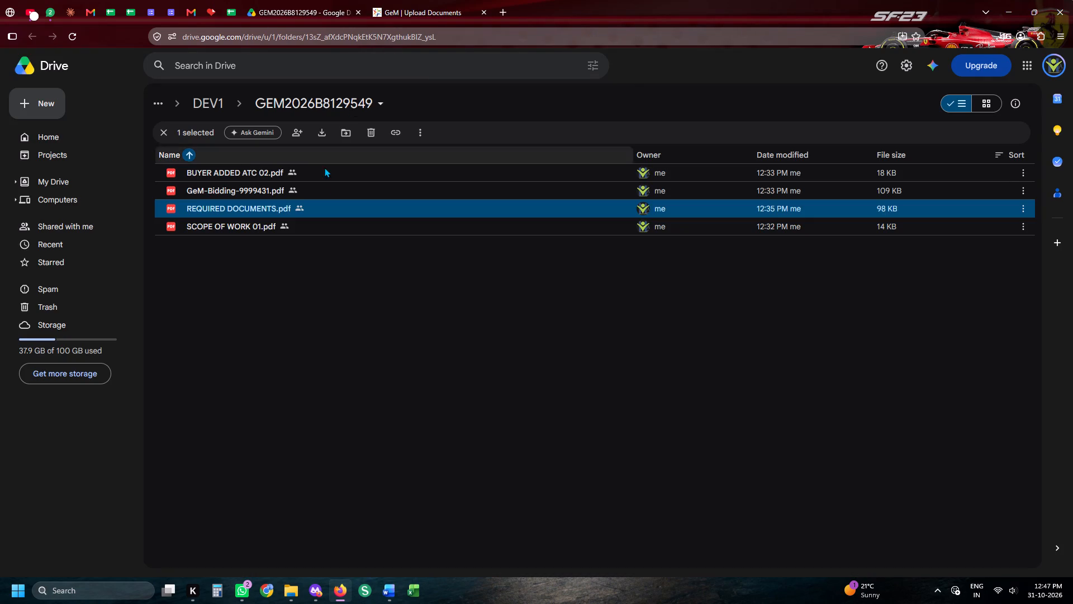
left_click(225, 16)
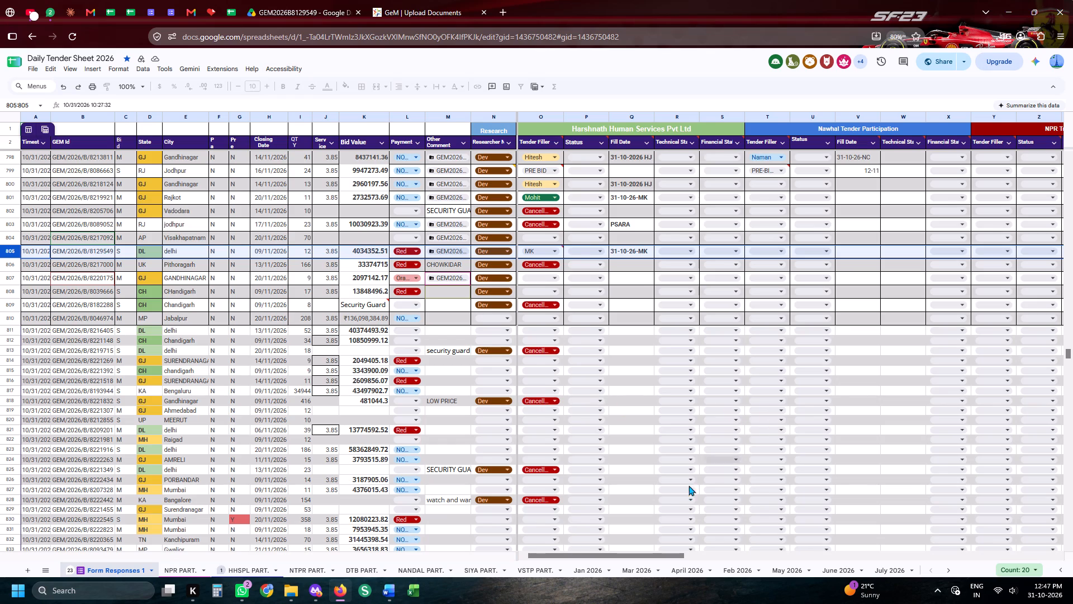
left_click_drag(619, 558, 813, 578)
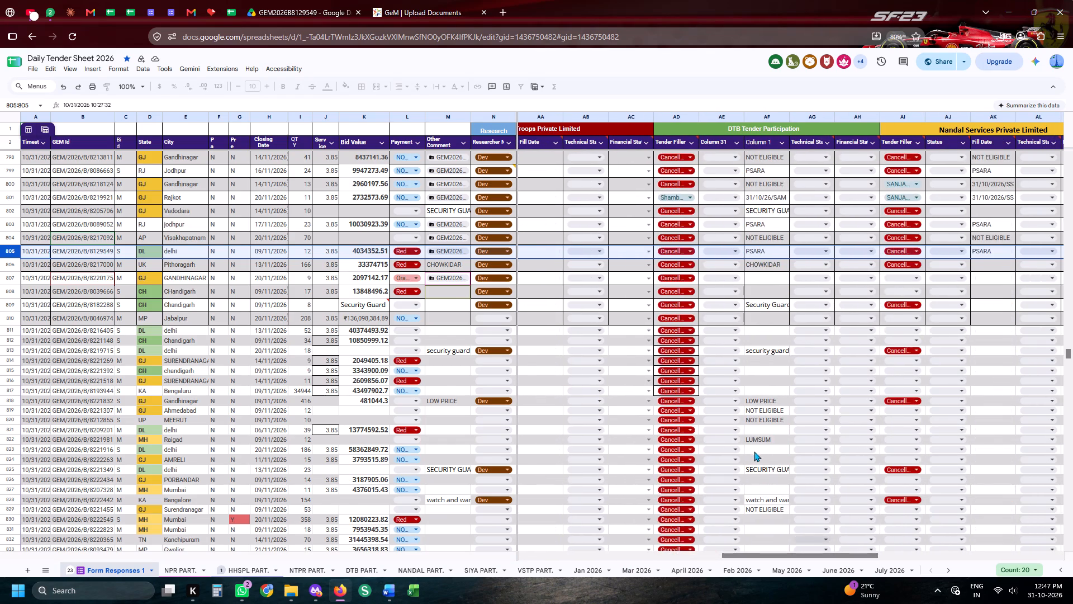
scroll(753, 451, "down", 4)
scroll(775, 522, "up", 2)
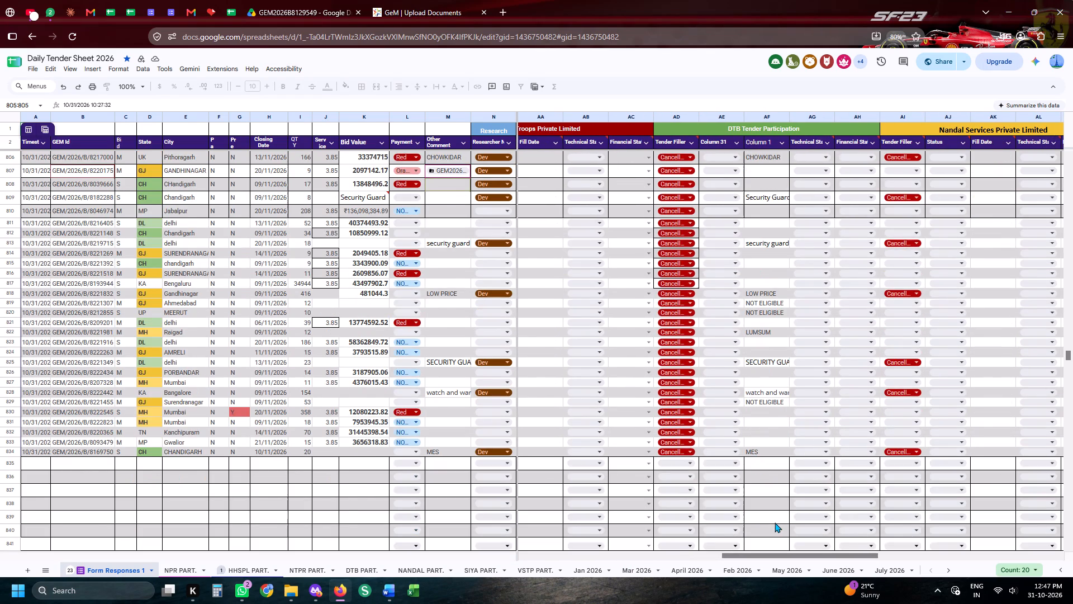
scroll(775, 522, "up", 2)
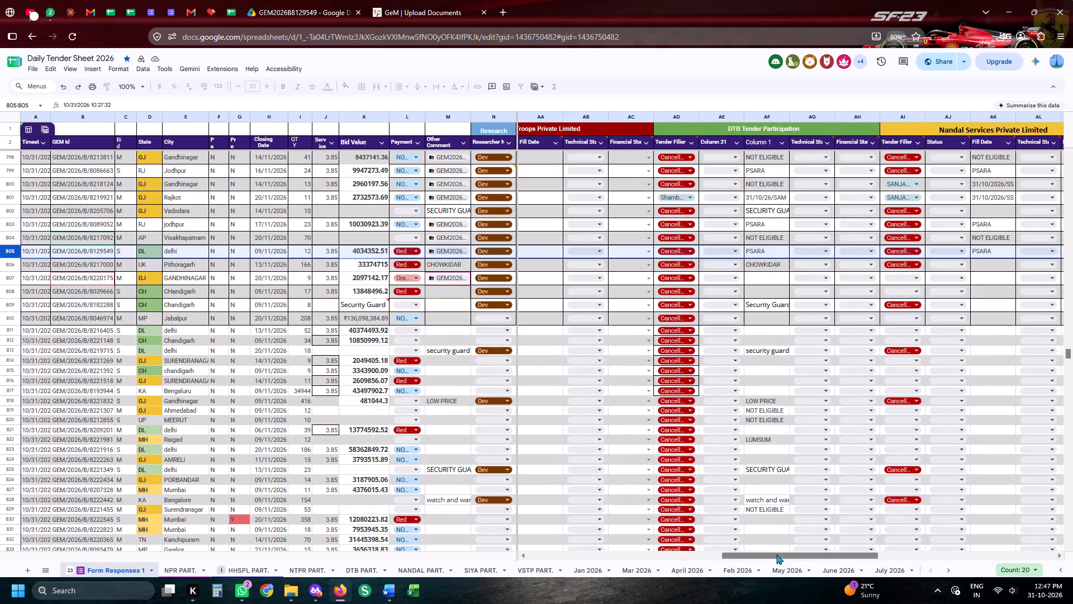
left_click_drag(776, 554, 429, 536)
left_click(294, 49)
Upload the experience-ceretera-hhspl PDF as the Experience Criteria document on the GeM bid participation page.
left_click(308, 0)
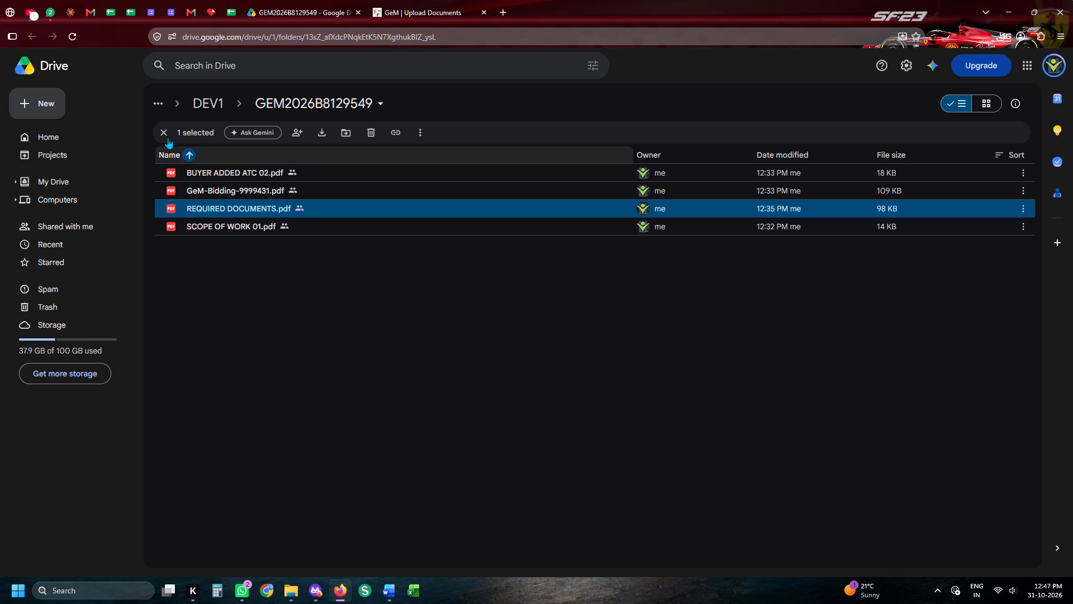
left_click(306, 1)
left_click(452, 0)
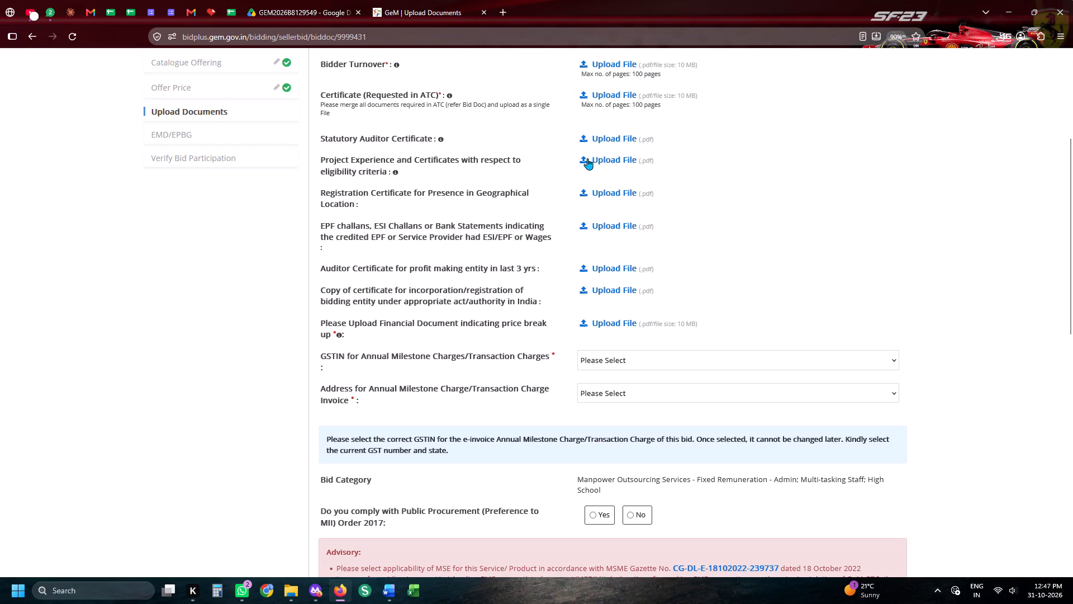
scroll(588, 172, "up", 2)
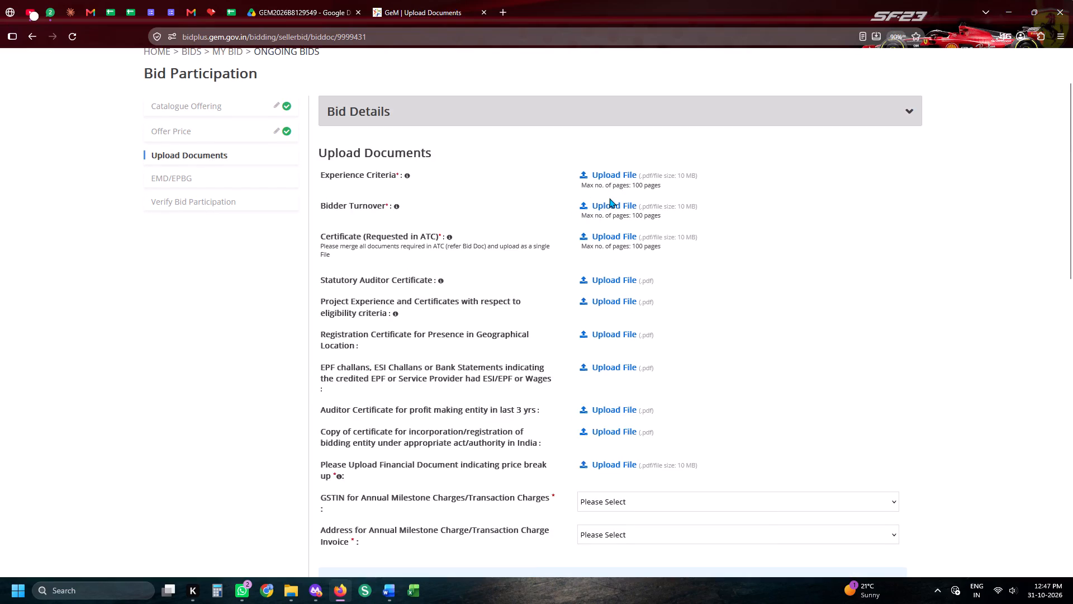
left_click(617, 188)
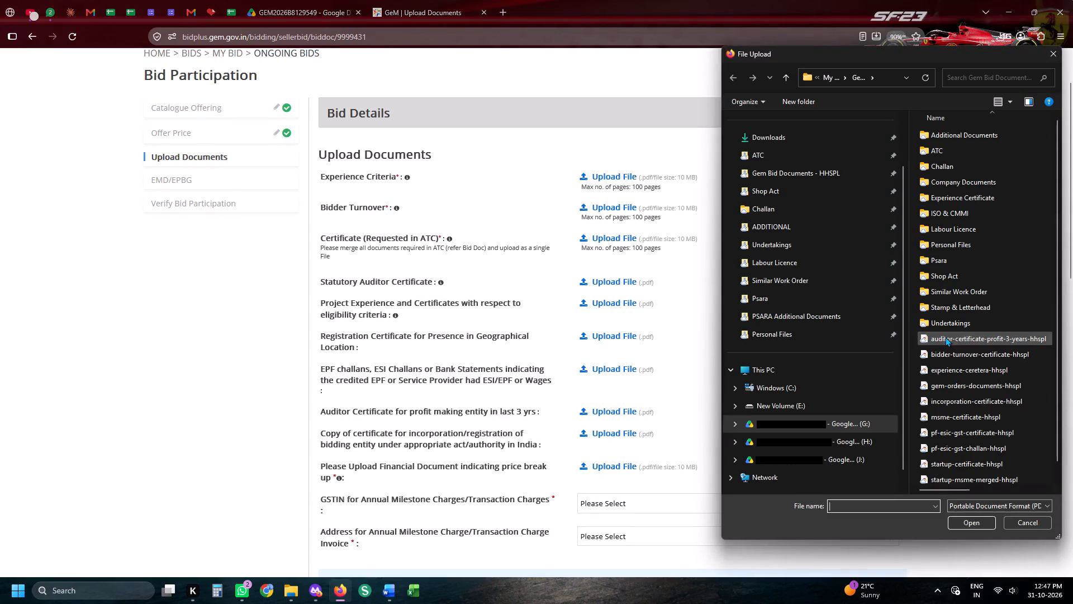
double_click(954, 365)
Return to the Drive folder of tender GEM2026B8129549.
left_click(350, 0)
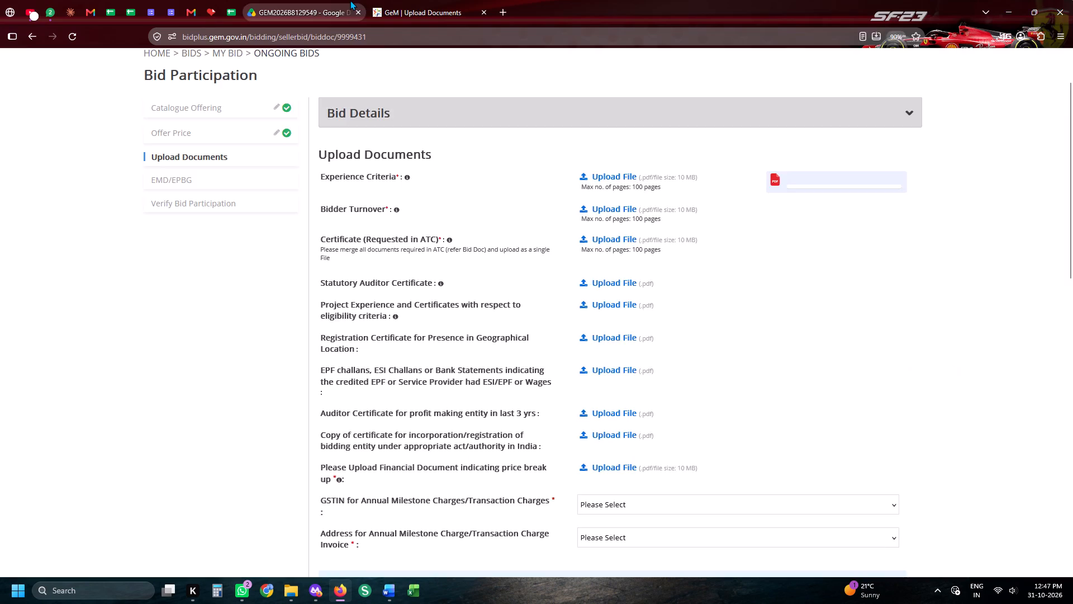
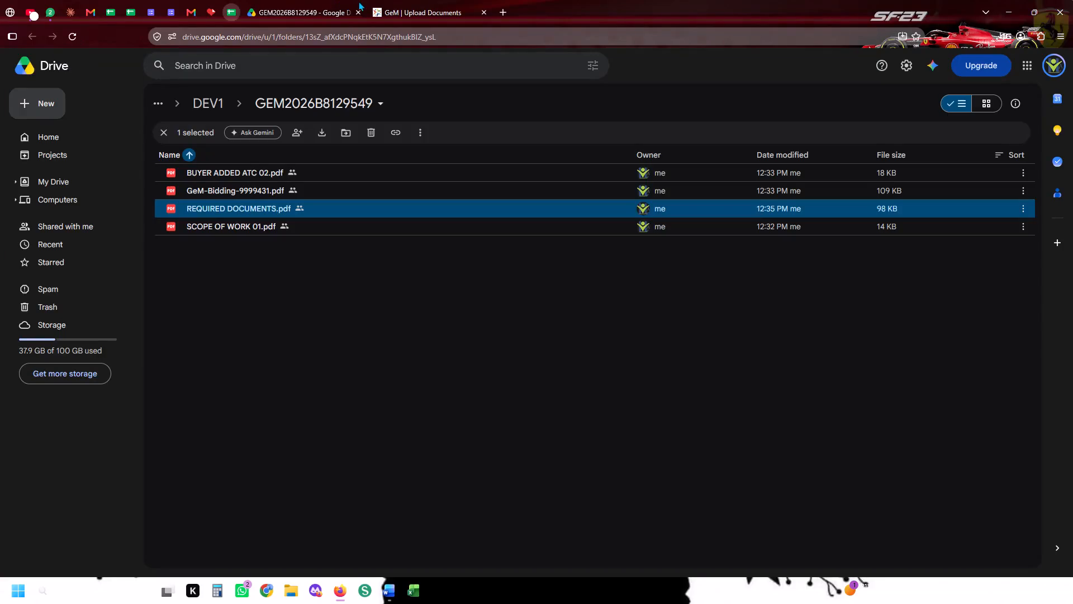
Upload the bidder-turnover-certificate-hhspl PDF as the Bidder Turnover document on the GeM bid participation page.
left_click(390, 0)
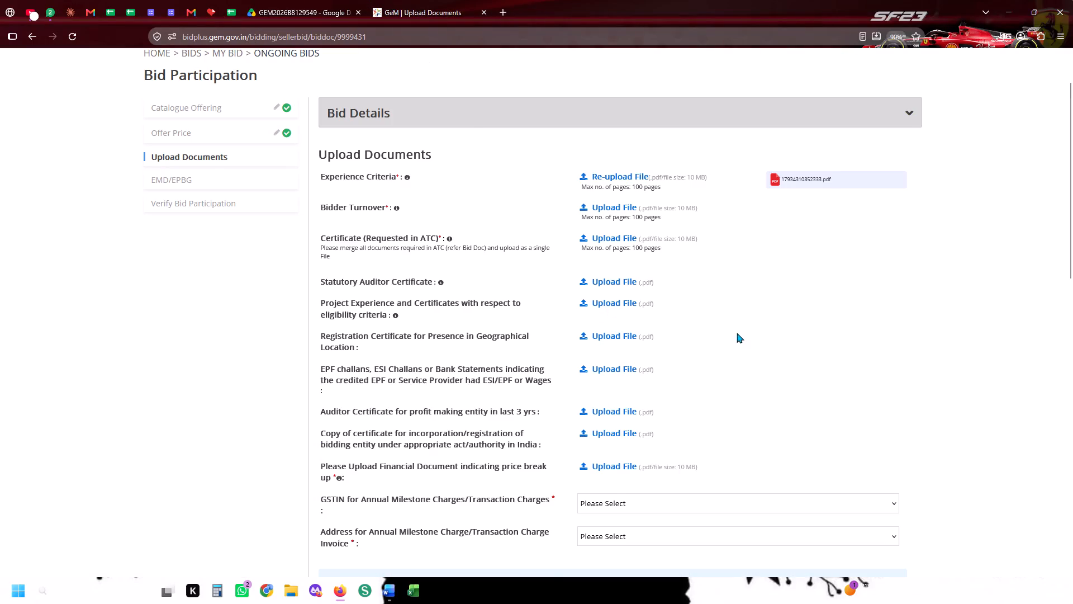
left_click(622, 208)
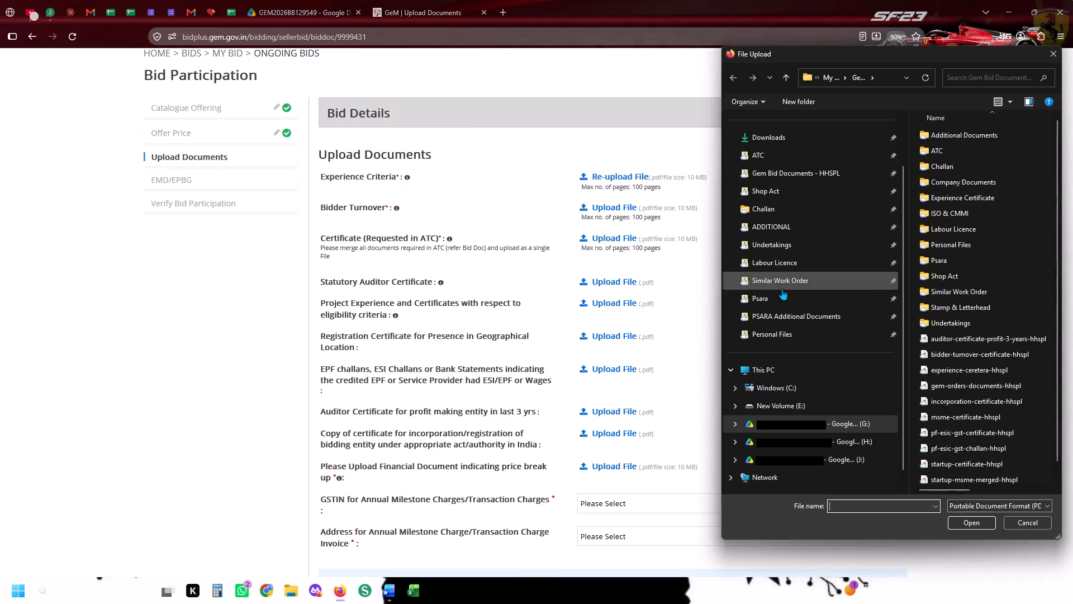
double_click(958, 353)
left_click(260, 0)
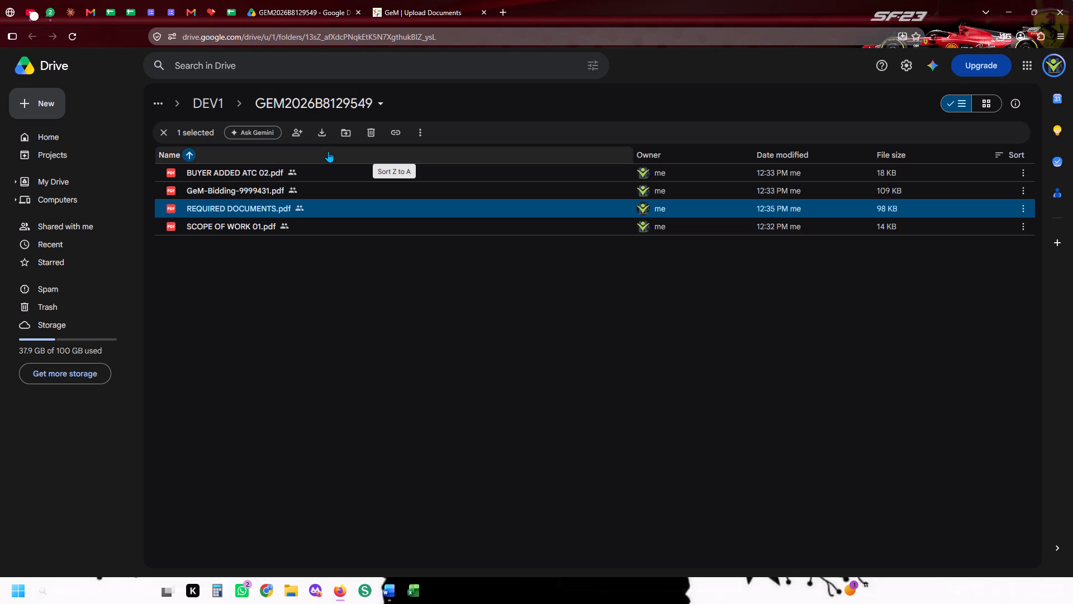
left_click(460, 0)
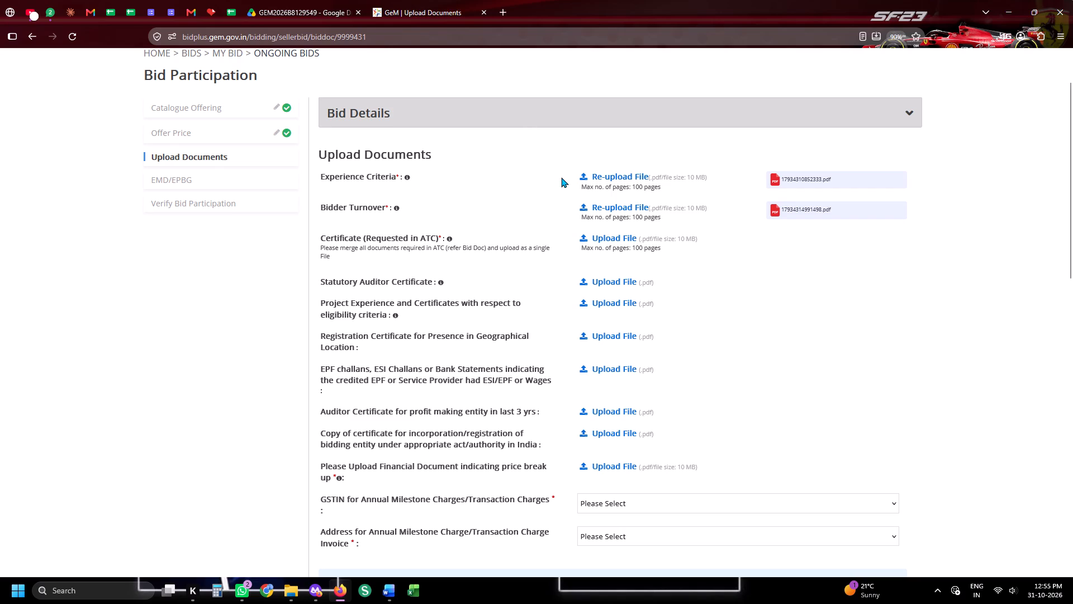
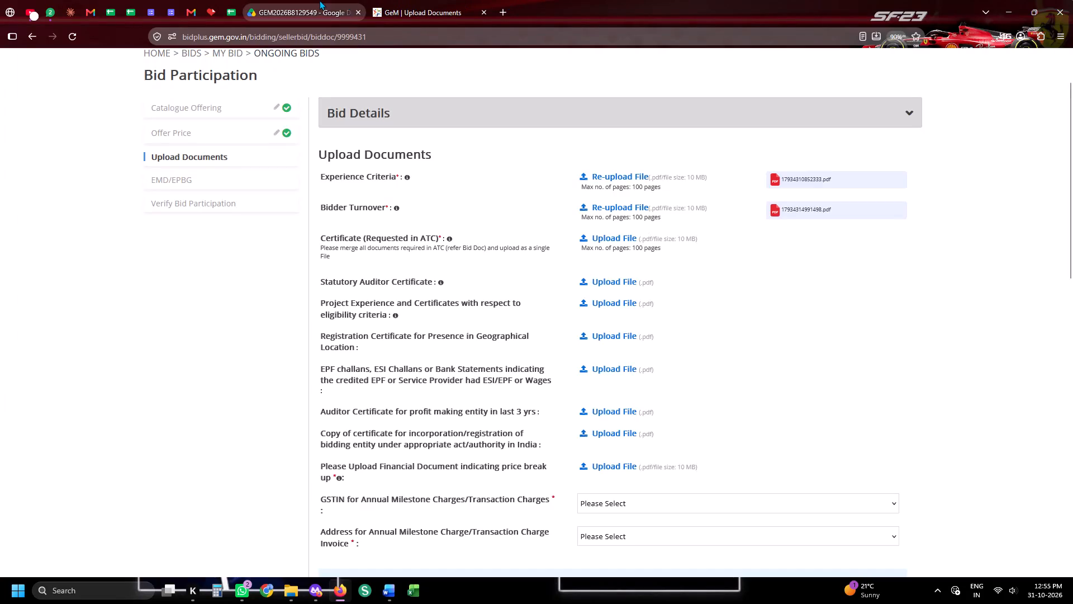
Switch to Google Drive and view the tender files in the GEM2026B8129549 folder.
left_click(319, 0)
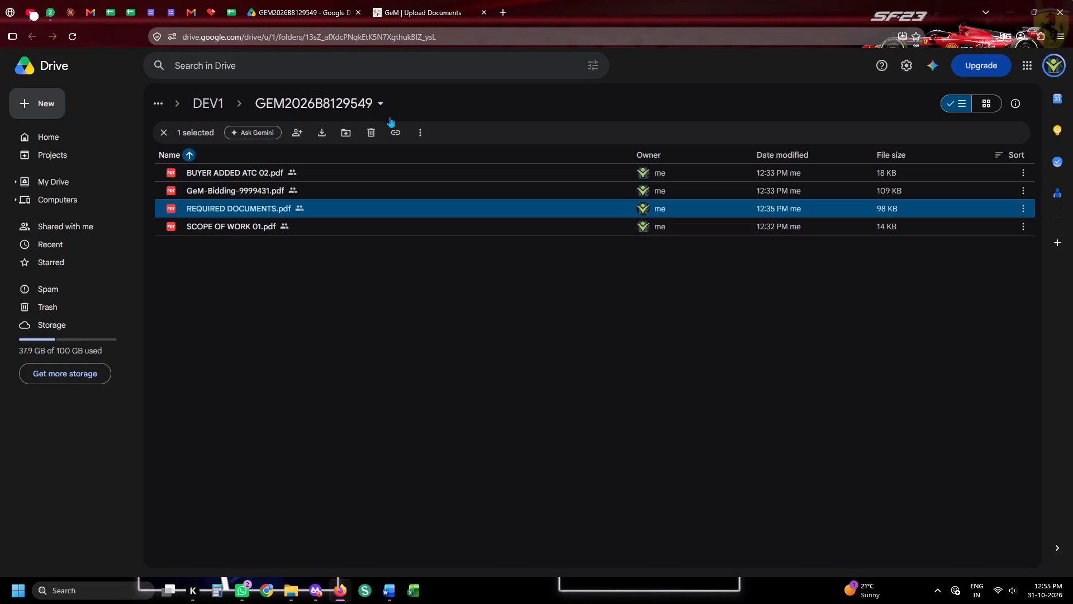